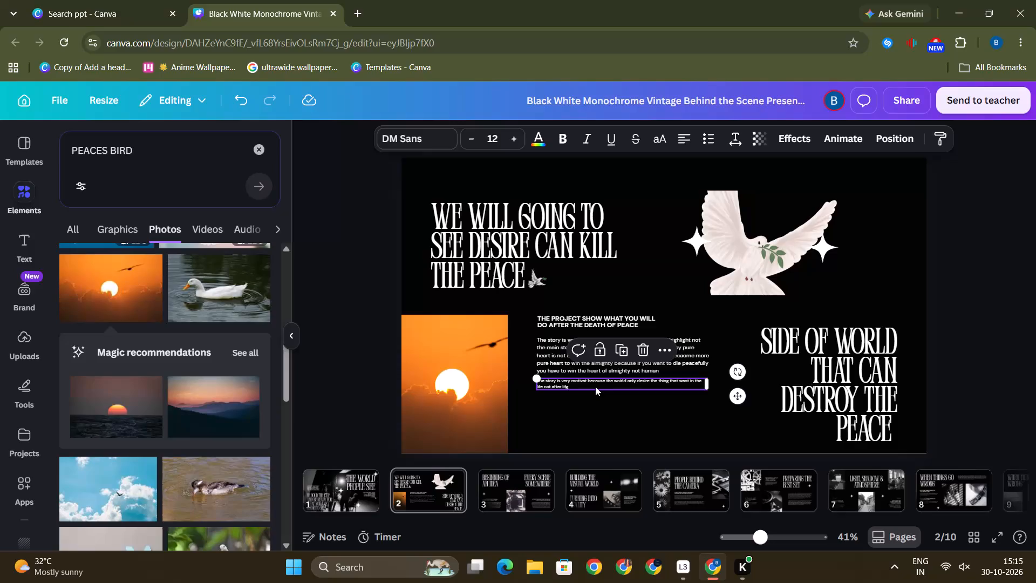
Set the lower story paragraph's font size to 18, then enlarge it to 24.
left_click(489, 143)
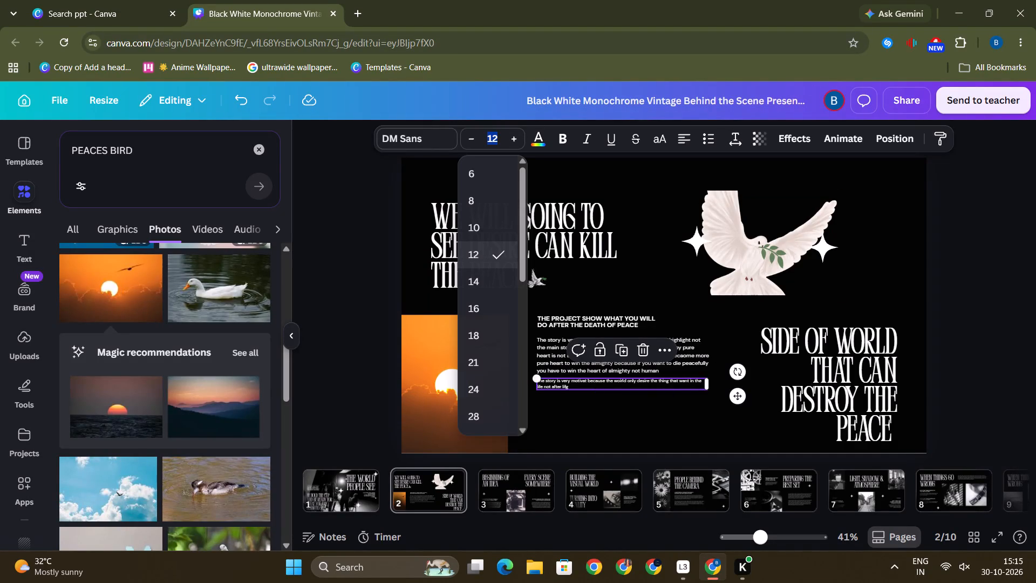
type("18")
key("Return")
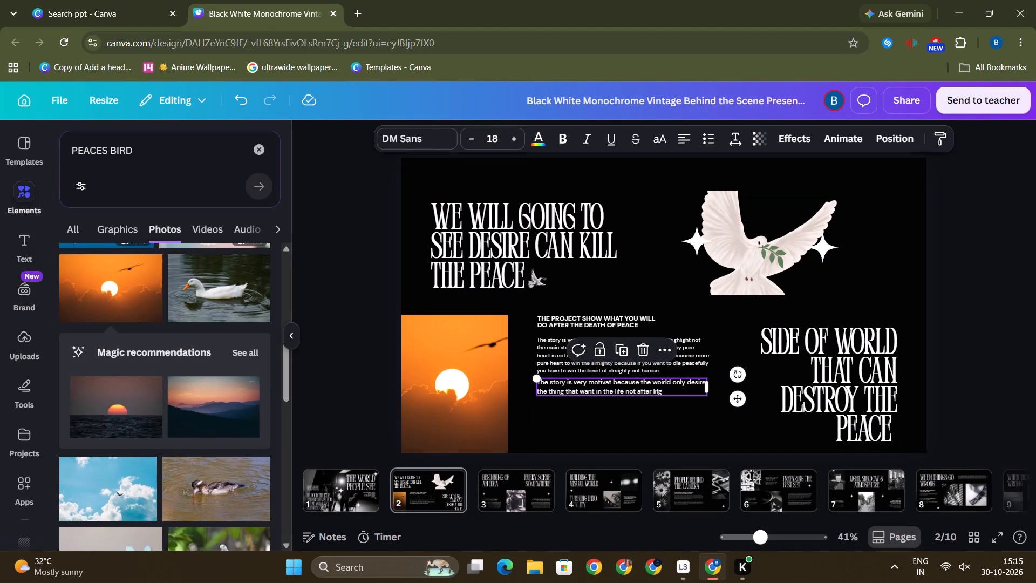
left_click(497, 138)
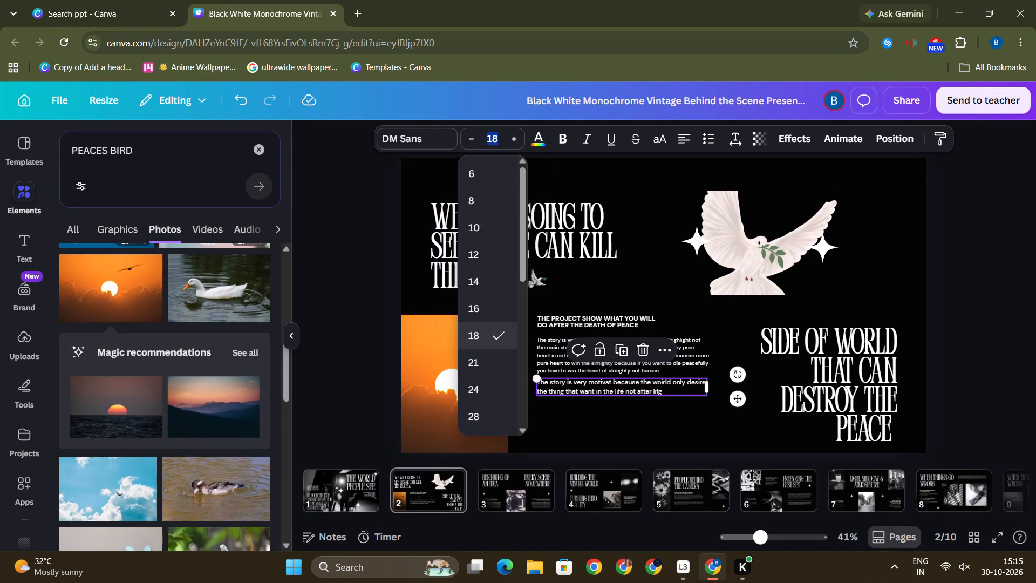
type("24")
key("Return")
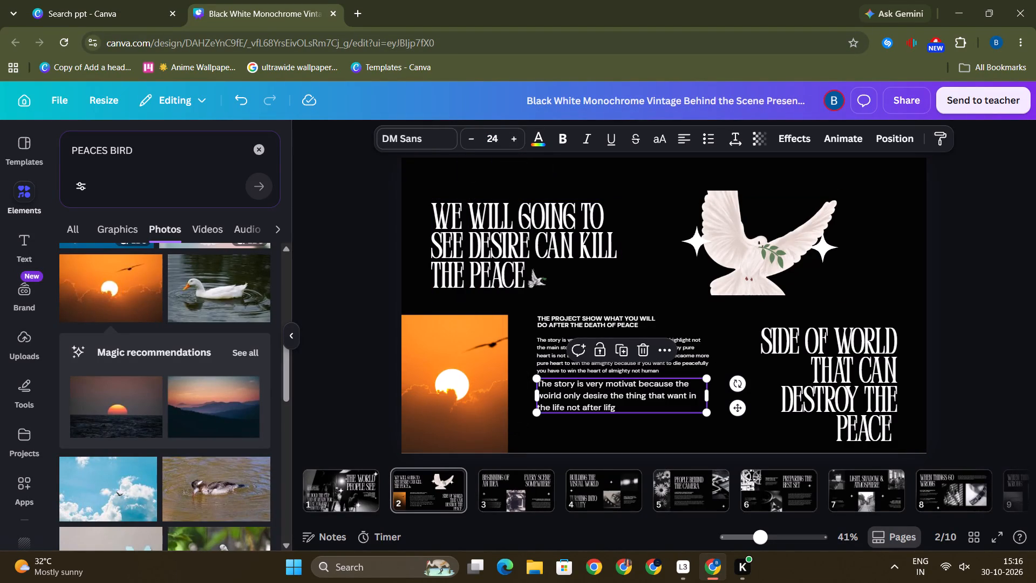
Correct the misspelled words in the lower story paragraph so they read "motivated" and "world".
left_click(651, 409)
left_click(638, 394)
left_click(637, 388)
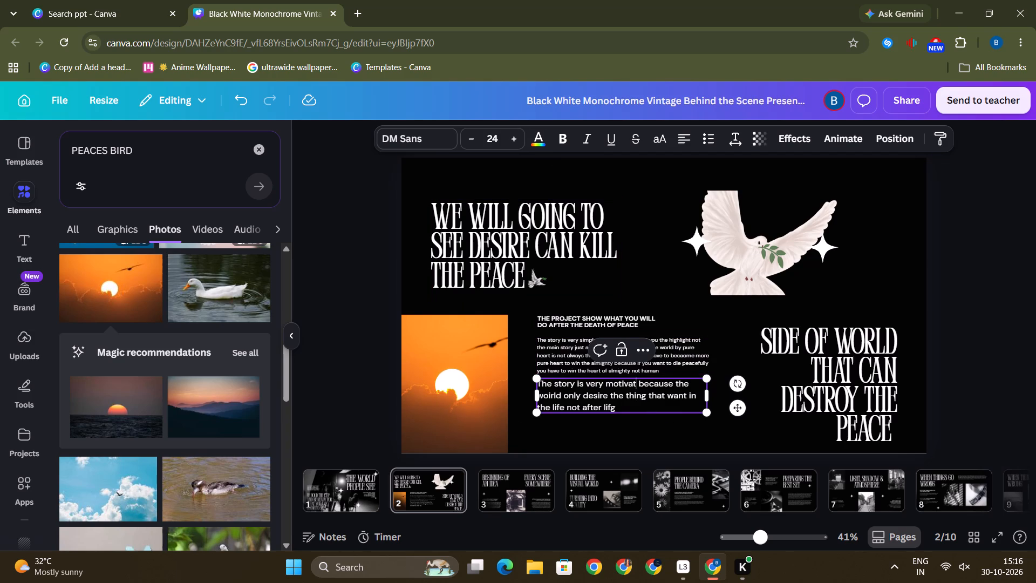
type("ed")
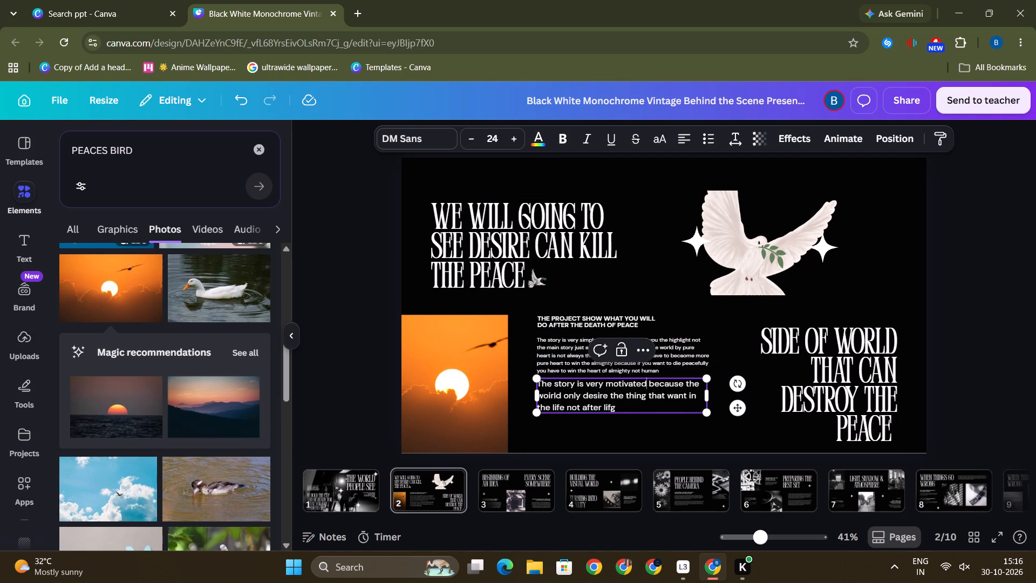
left_click(635, 415)
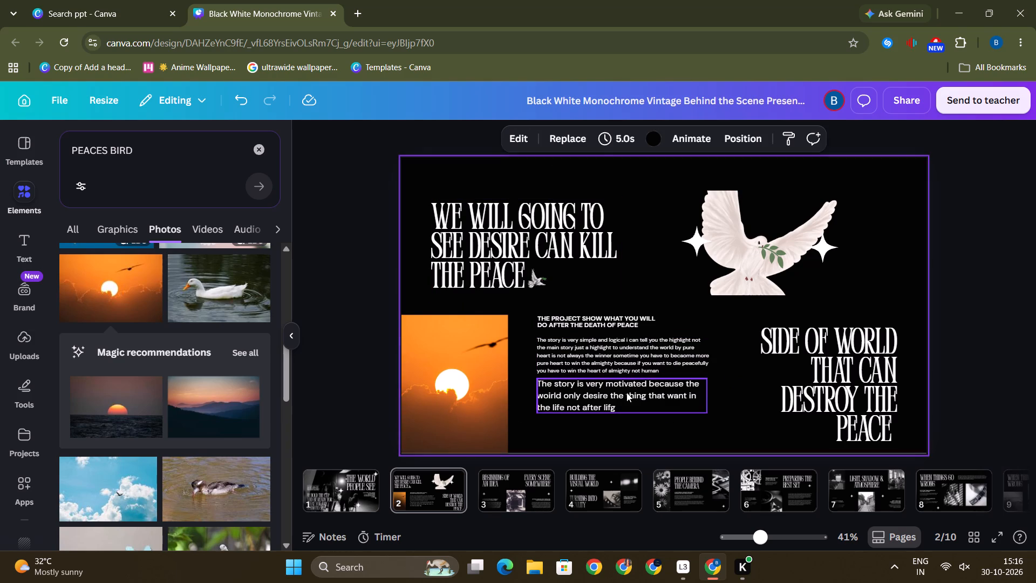
left_click(544, 398)
left_click(547, 397)
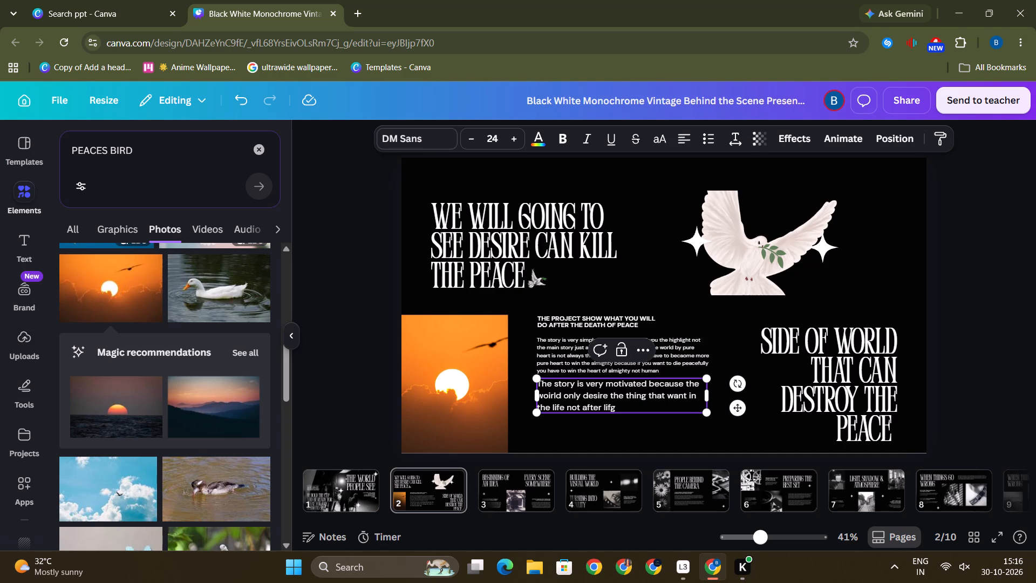
key("Right")
key("BackSpace")
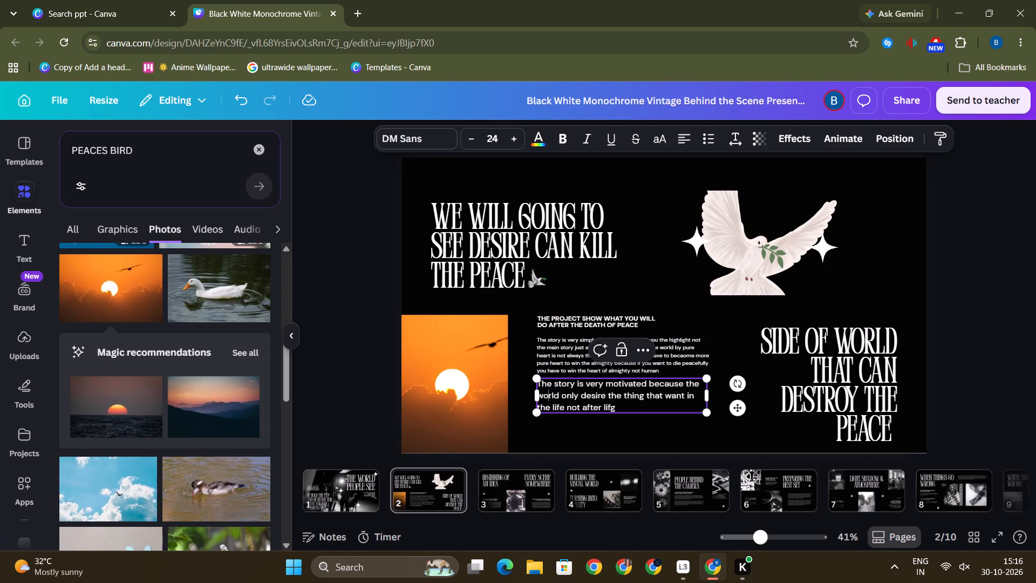
Correct the paragraph's last word to "life" and continue it with "the main house for forever is afterlife and".
left_click(629, 405)
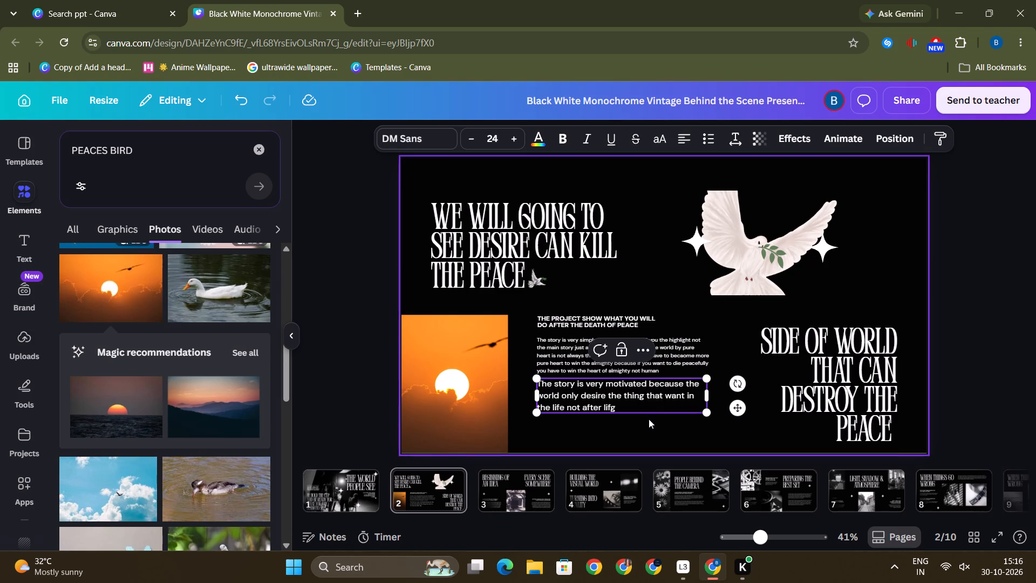
key("BackSpace")
key("BackSpace")
type("e")
key("space")
type("the main h")
type("ouse for fore")
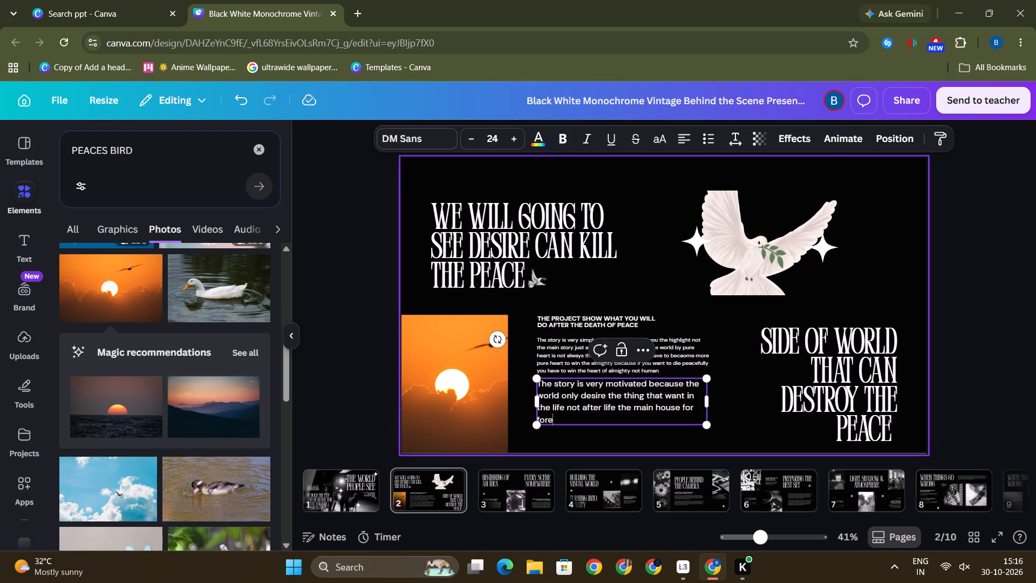
type("vefr i")
key("BackSpace")
key("BackSpace")
key("r")
key("BackSpace")
key("BackSpace")
key("BackSpace")
type("r is")
key("space")
key("a")
type("fter t")
key("BackSpace")
key("BackSpace")
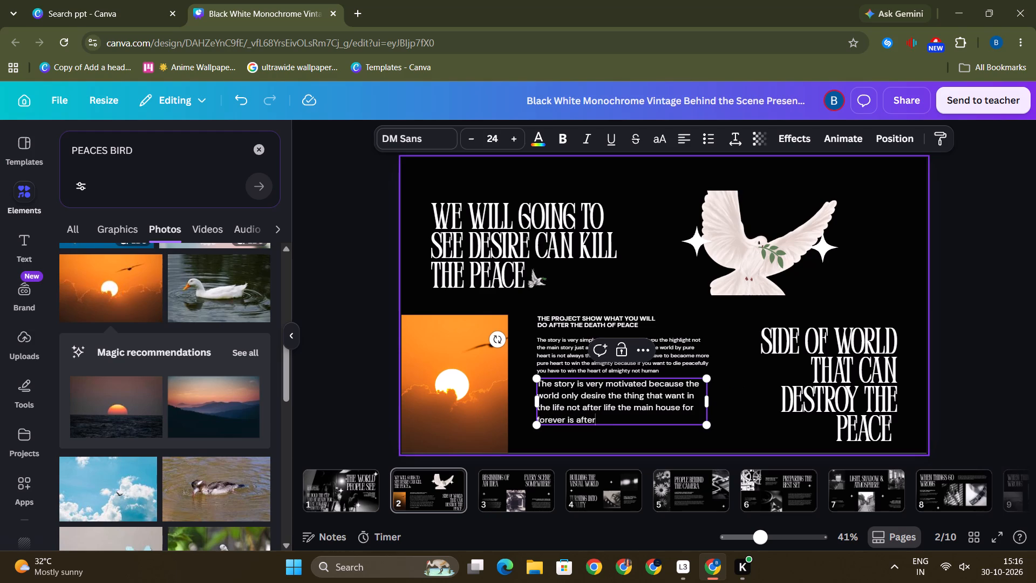
type("life and t")
Finish the lower paragraph with "its very important to win the heart of the almighty".
key("BackSpace")
type("its")
key("space")
type("very im")
key("space")
key("BackSpace")
type("port t")
key("BackSpace")
key("BackSpace")
type("ant to")
key("space")
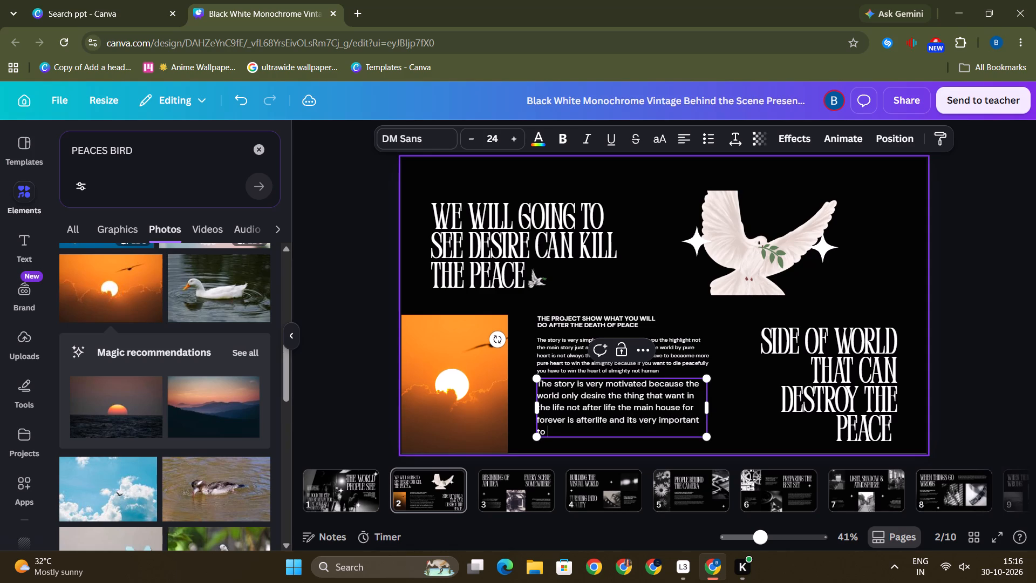
type("win the heart of thje")
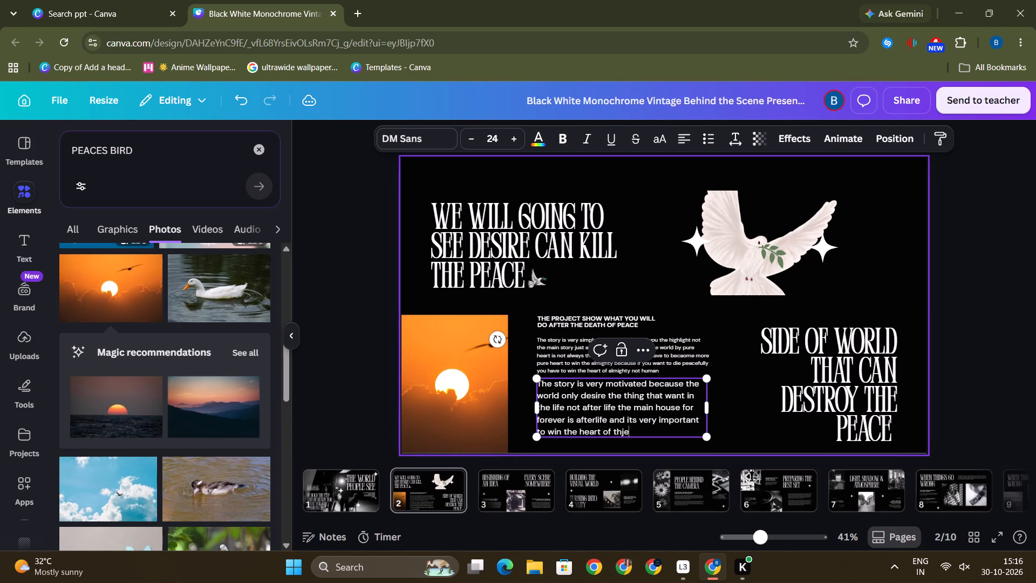
key("space")
key("BackSpace")
key("BackSpace")
key("BackSpace")
type("e almi")
key("g")
type("hty")
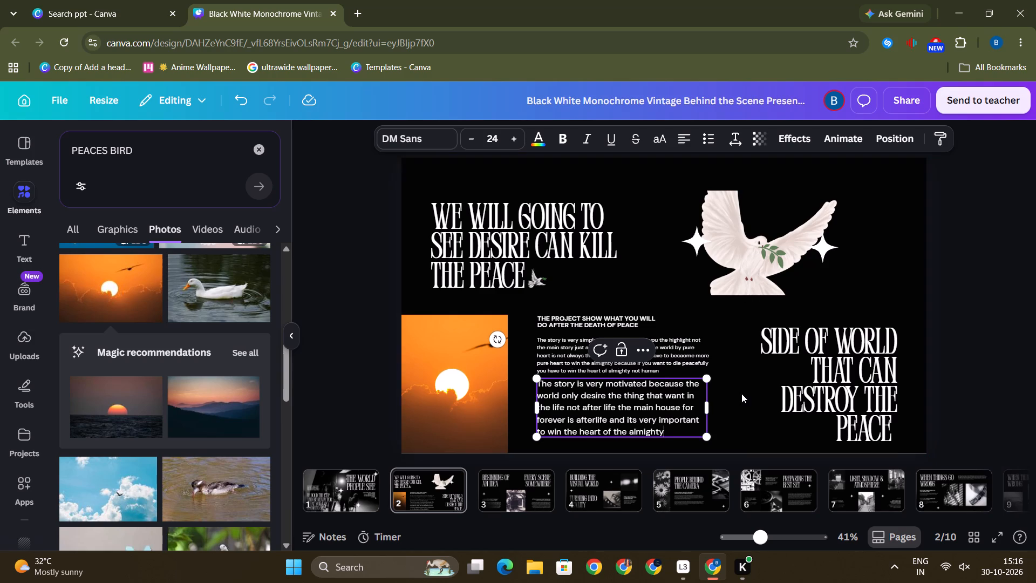
Reduce the lower story paragraph's font size to 12, then set it to 16.
left_click(496, 141)
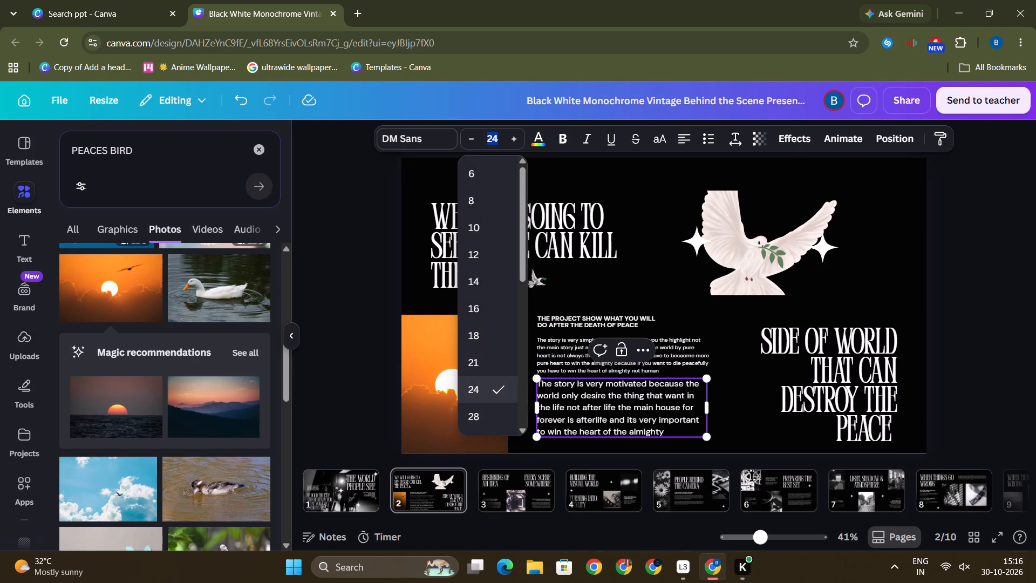
type("12")
key("Return")
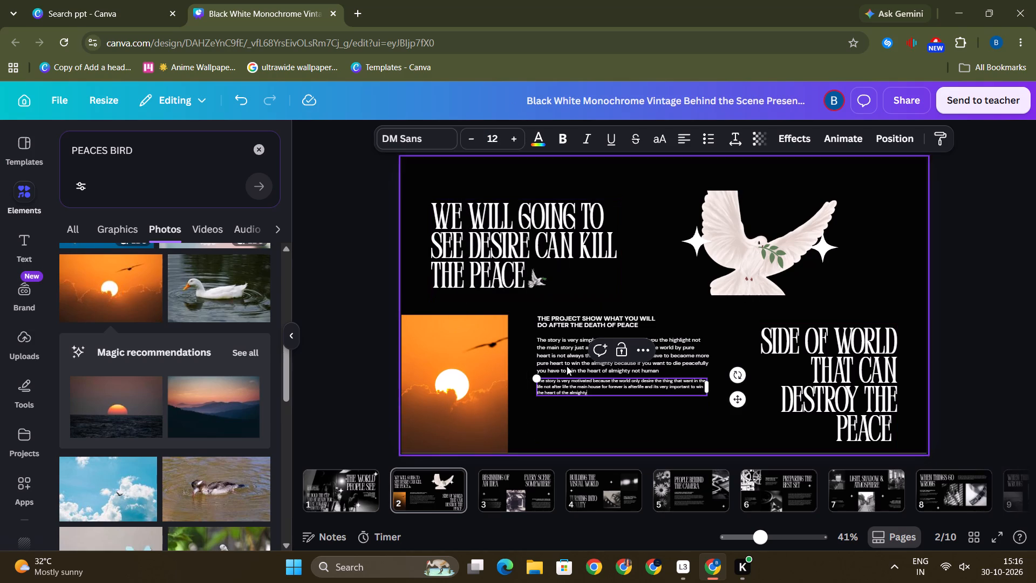
left_click(563, 352)
left_click(565, 386)
left_click(494, 143)
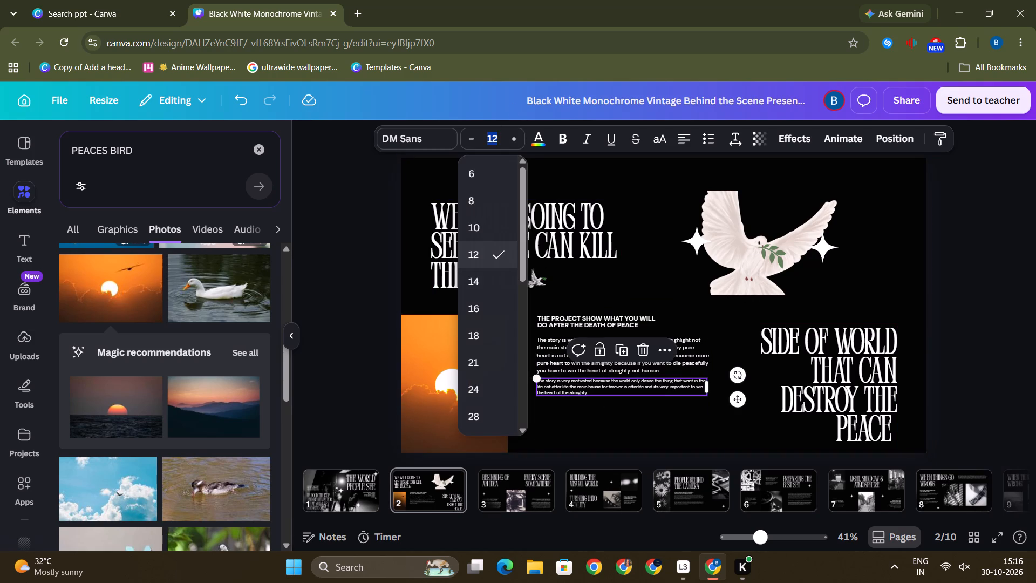
type("16")
key("Return")
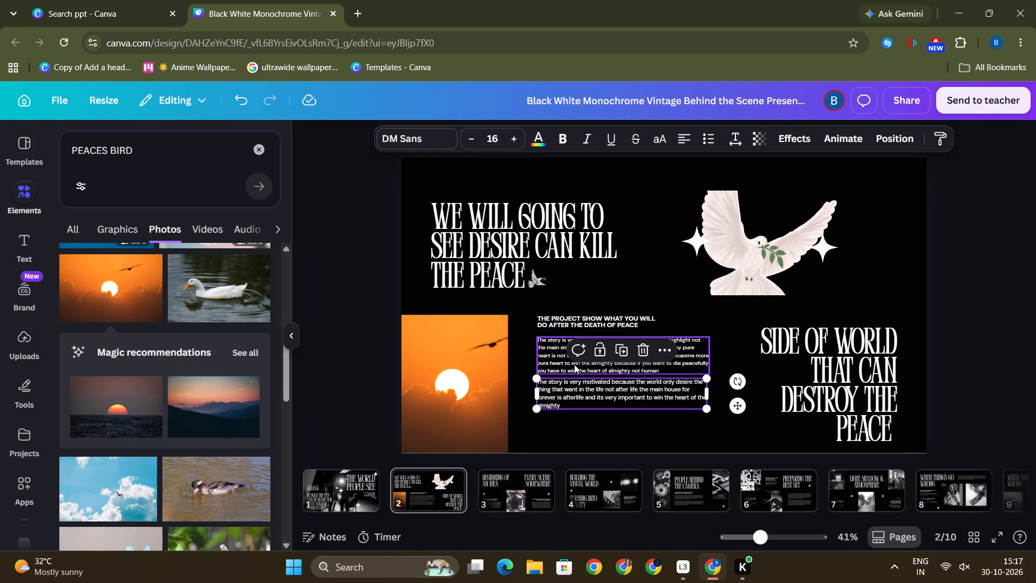
Set the upper story paragraph's font size to 16.
left_click(550, 366)
left_click(490, 136)
type("16")
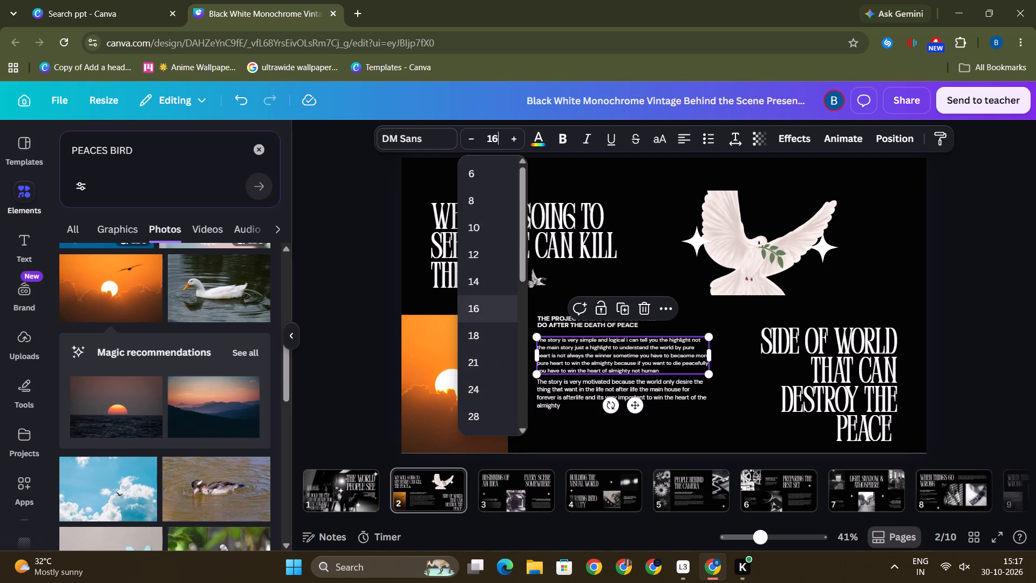
key("Return")
left_click(991, 281)
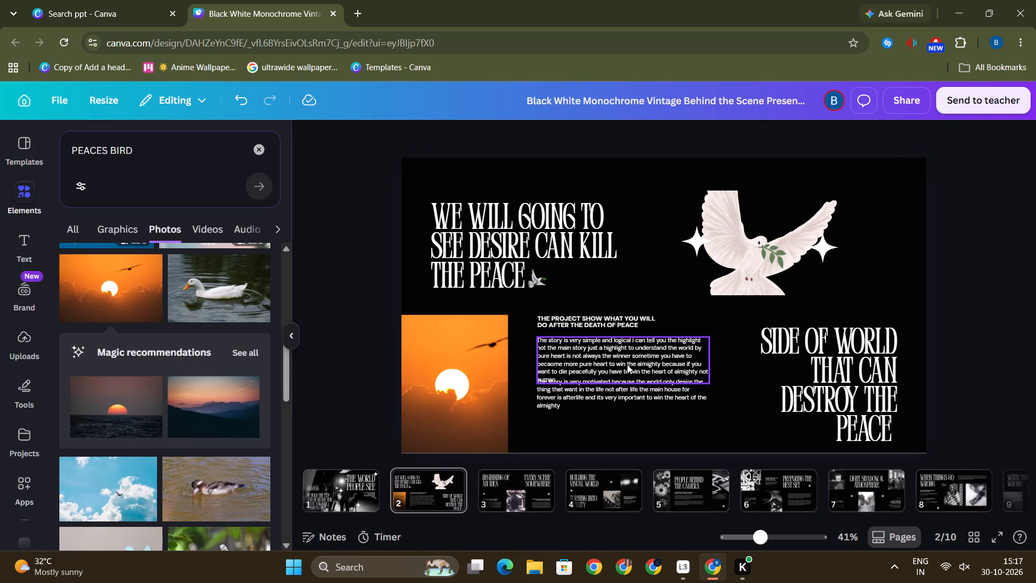
Move the lower story paragraph down to clear the upper paragraph's last line.
left_click(621, 403)
left_click_drag(623, 394, 624, 410)
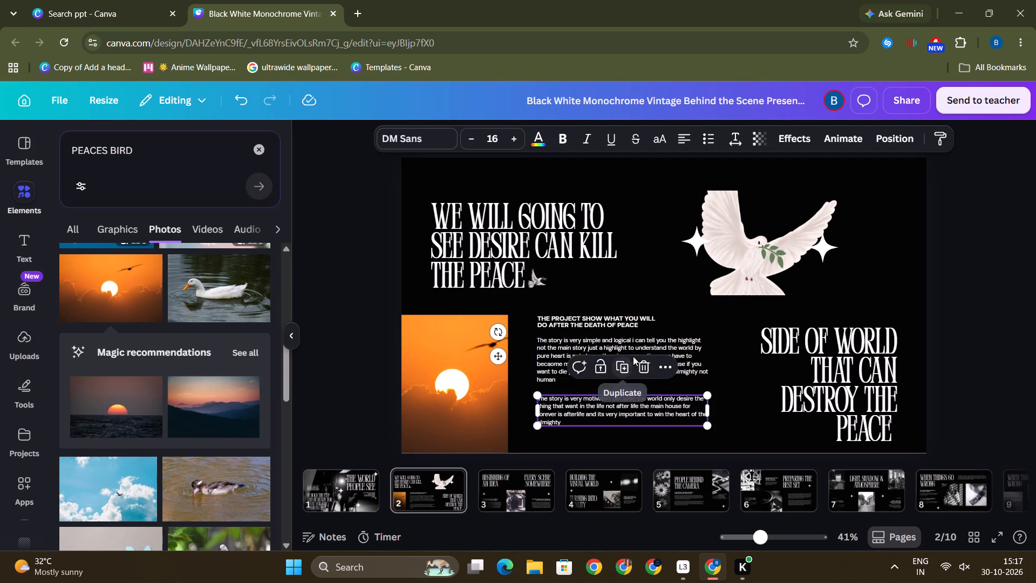
Scale up the upper story paragraph proportionally to a font size of about 19.4, extending it toward the "Side of world" heading.
left_click(676, 347)
left_click_drag(711, 383, 731, 395)
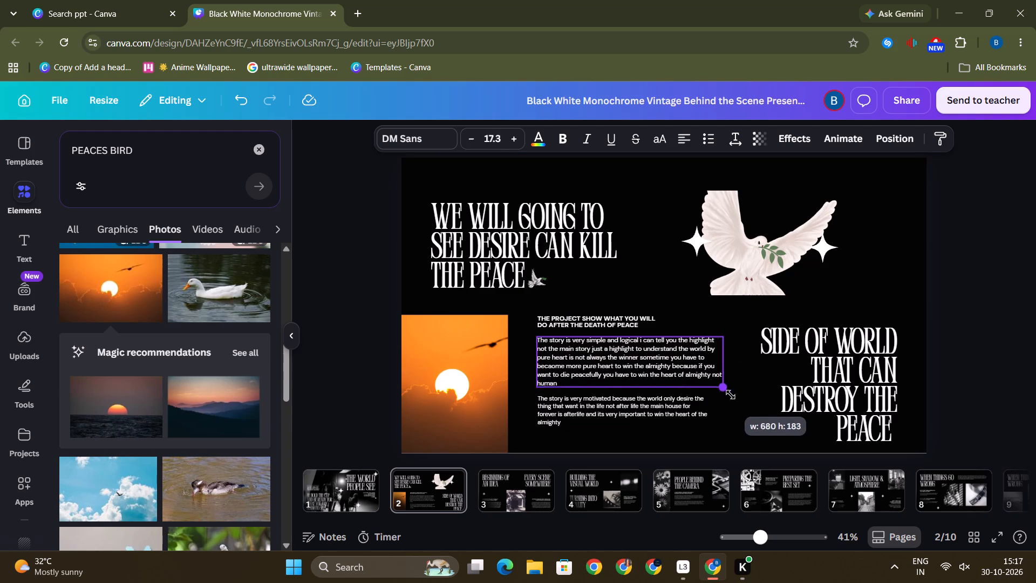
left_click_drag(731, 395, 747, 397)
left_click(981, 263)
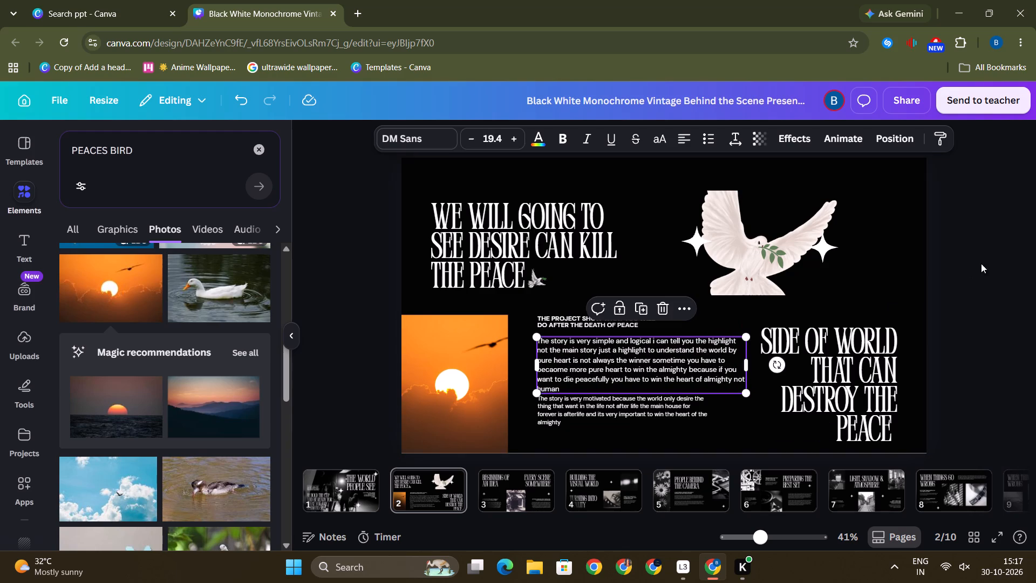
Shift the lower story paragraph slightly down and scale it up to about the upper paragraph's width.
left_click(625, 409)
left_click_drag(637, 410, 637, 418)
left_click_drag(710, 433, 746, 445)
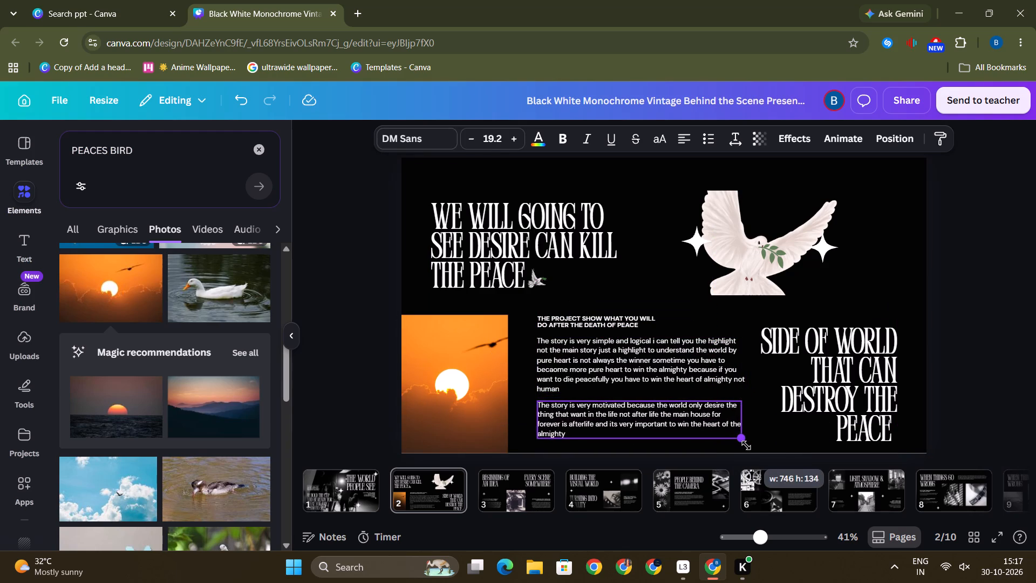
left_click_drag(746, 445, 748, 445)
left_click(992, 290)
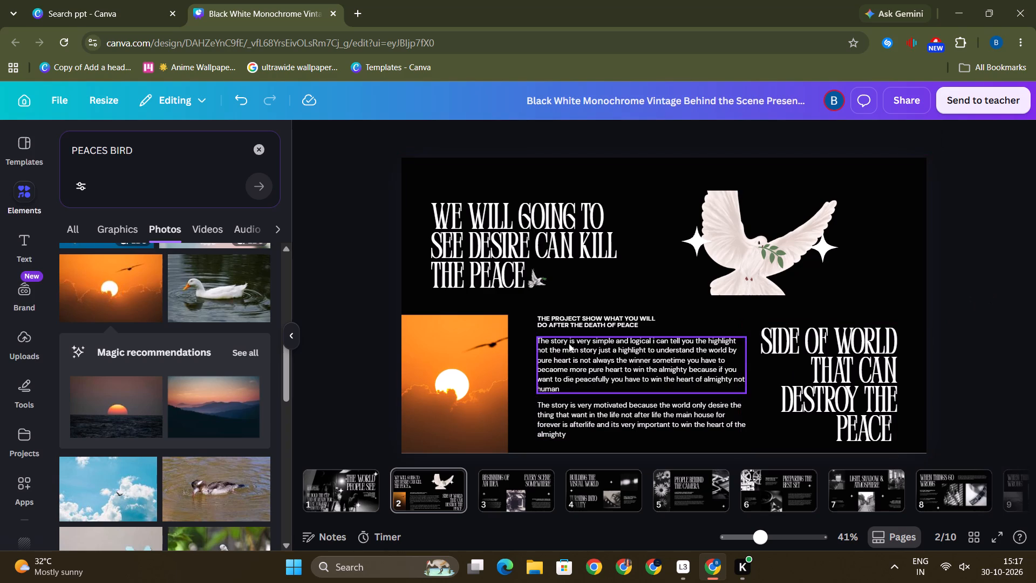
Format the "The project show what you will do after the death of peace" heading as a bulleted list, then a numbered list.
left_click(573, 312)
left_click(573, 316)
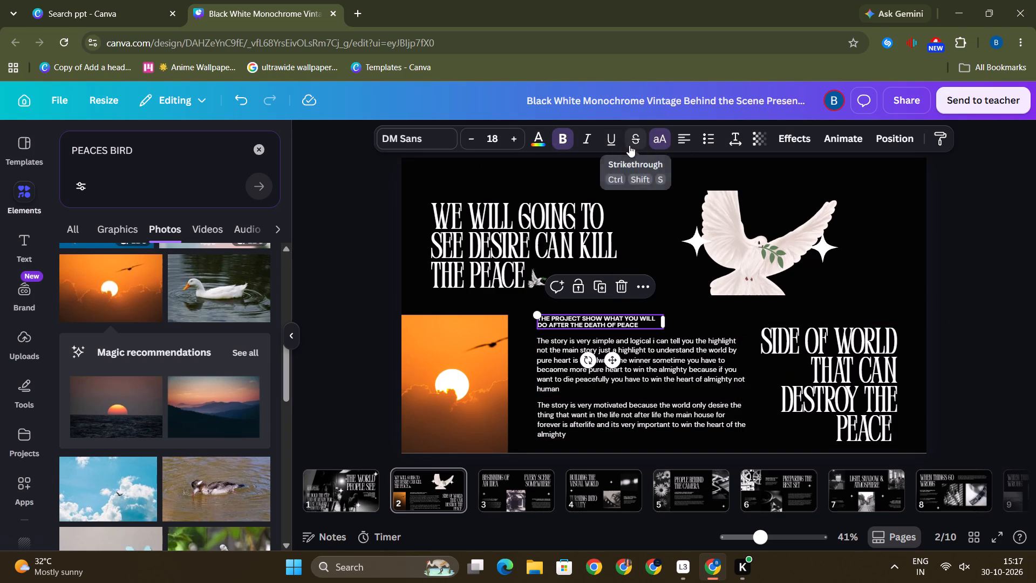
left_click(711, 142)
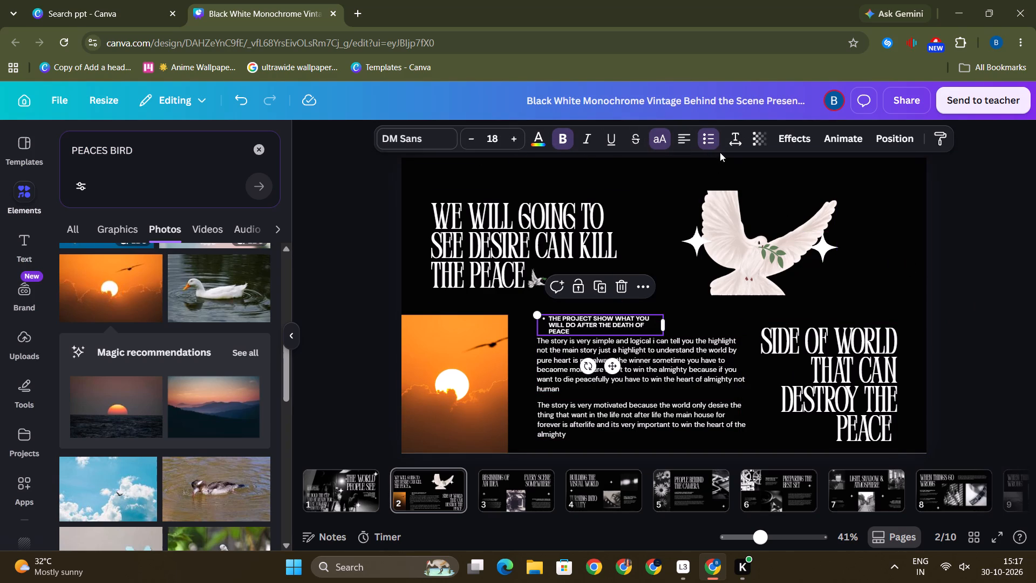
left_click(708, 138)
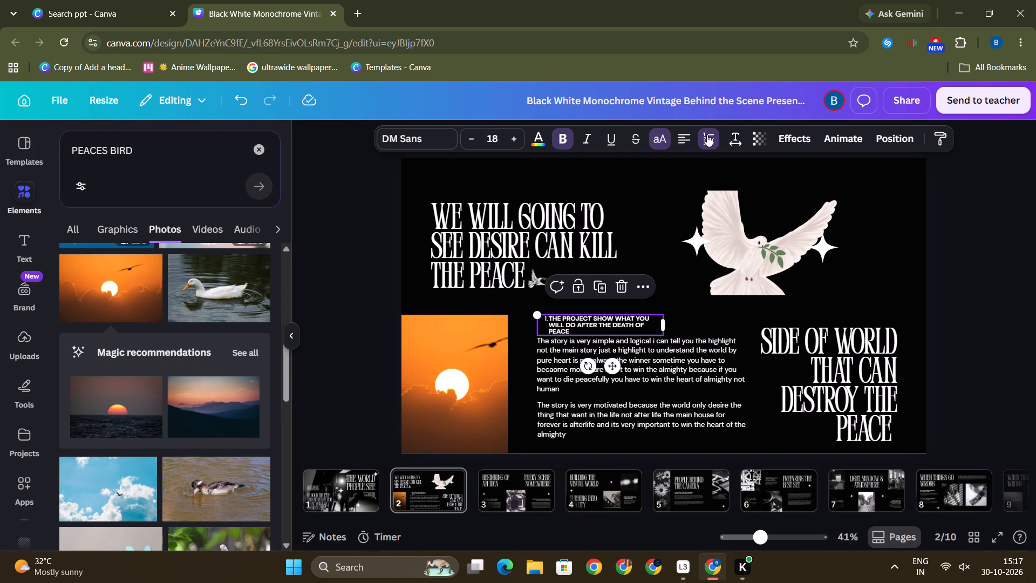
Remove the list formatting from the "The project show what you will do after the death of peace" heading.
left_click(707, 134)
left_click(950, 239)
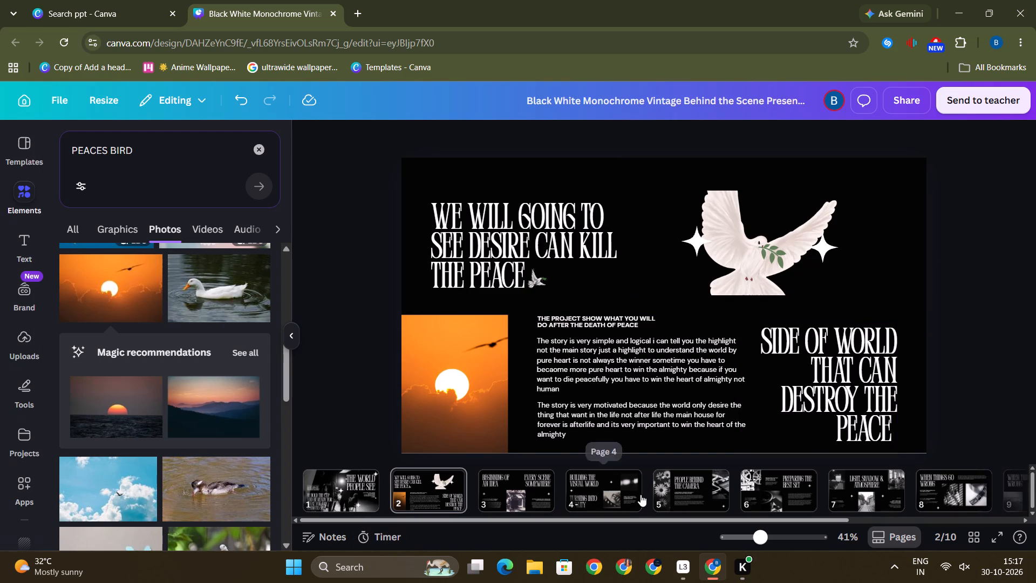
scroll(814, 367, "down", 2)
scroll(618, 368, "up", 1)
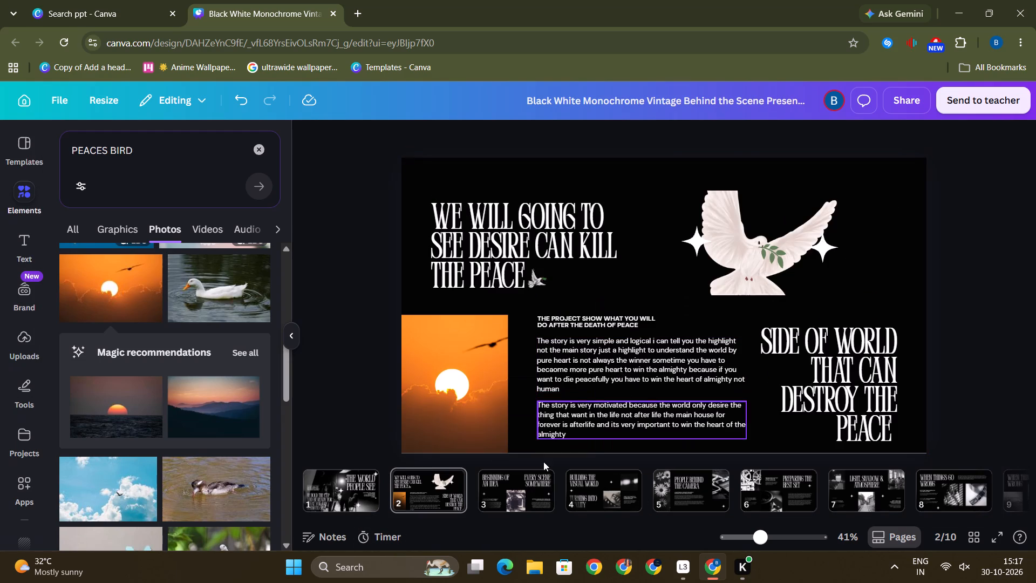
left_click(1006, 281)
On the third slide, change the "Beginning of an idea" heading to read "Beginning of the desire".
left_click(542, 482)
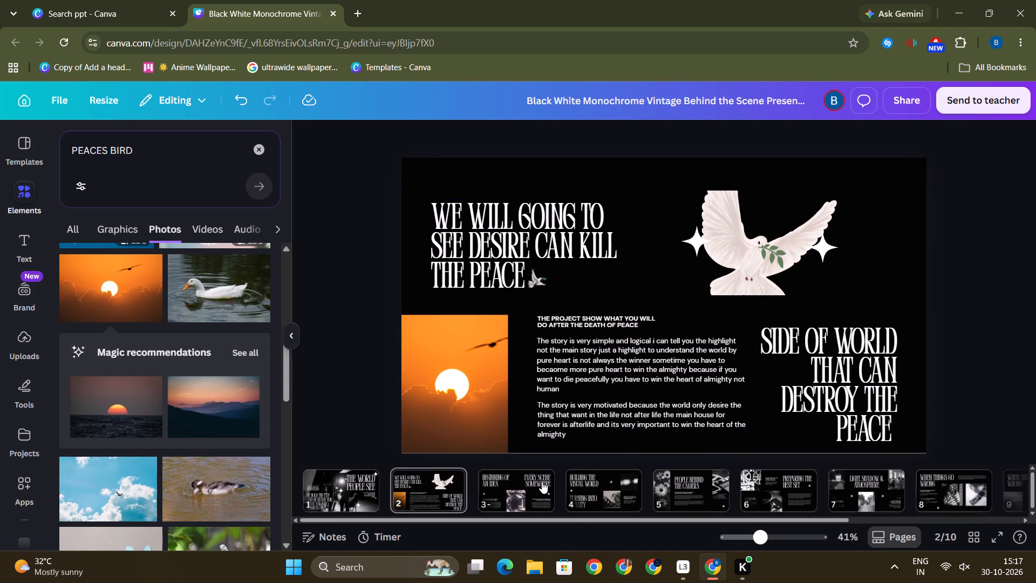
left_click(559, 218)
double_click(558, 227)
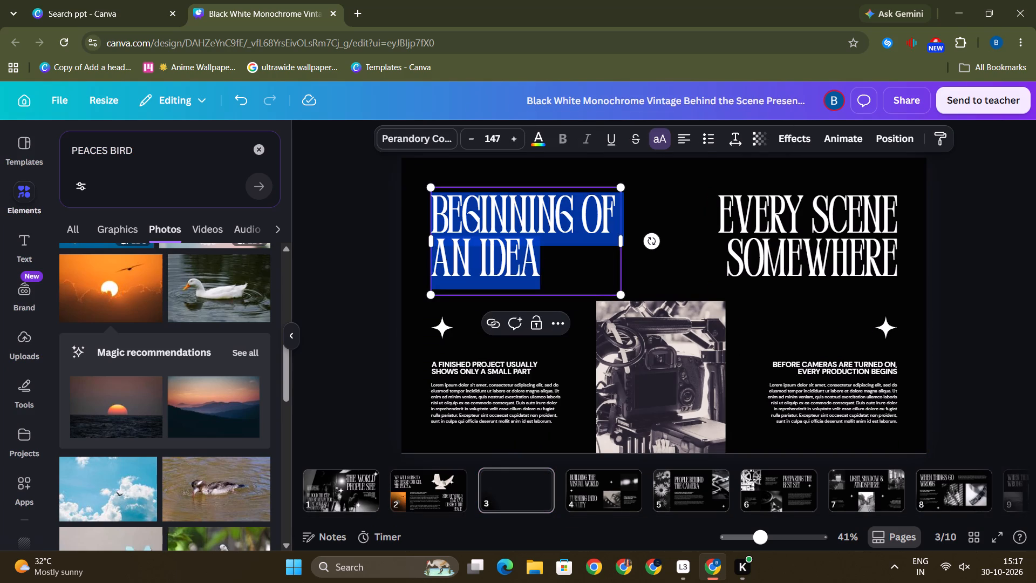
key("Right")
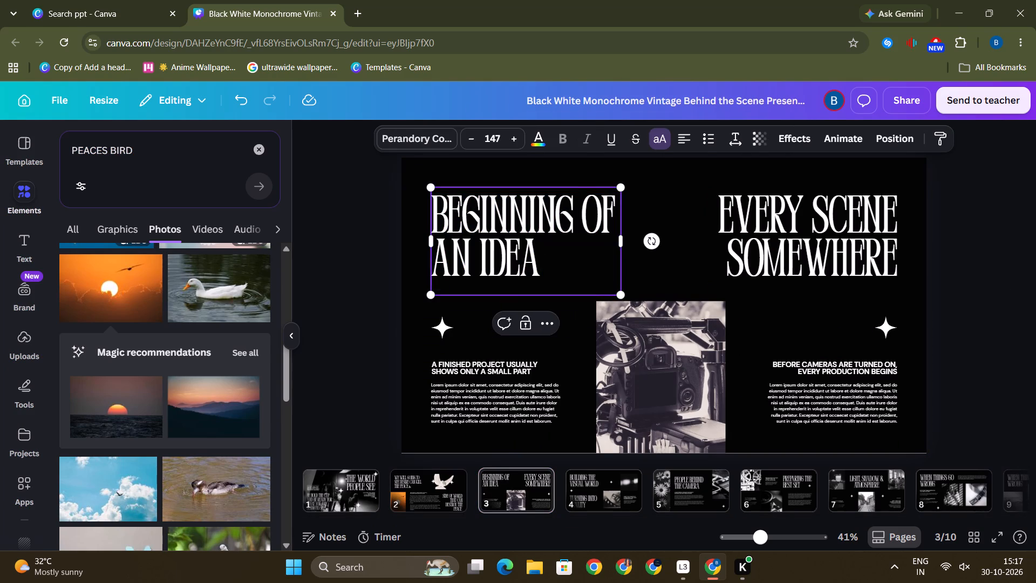
key("BackSpace")
key("BackSpace")
key("BackSpace")
key("BackSpace")
key("BackSpace")
key("BackSpace")
key("BackSpace")
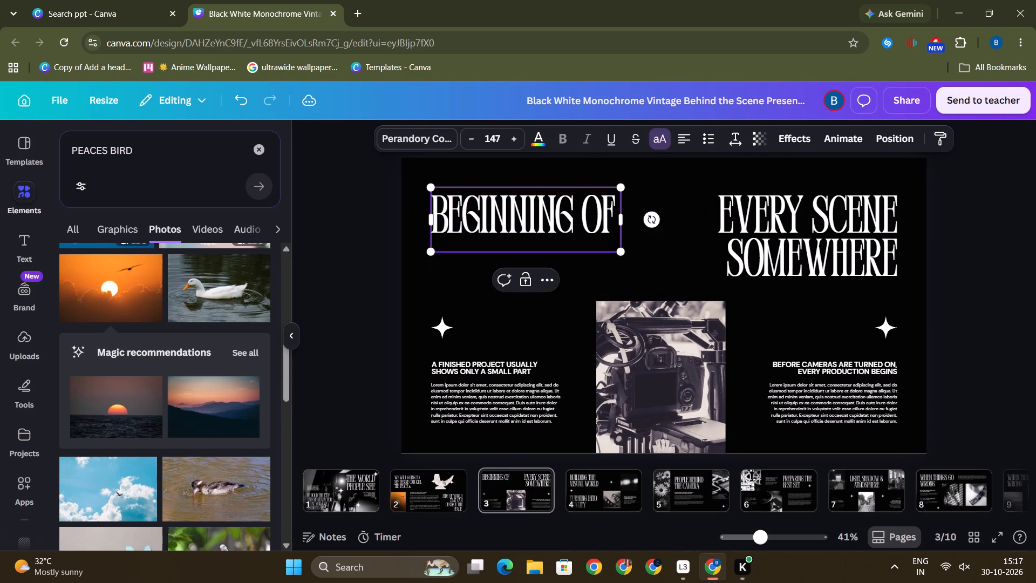
type("the")
key("space")
type("DESIRE")
Rewrite the "Every scene somewhere" heading as "Every person see the other person".
left_click(840, 211)
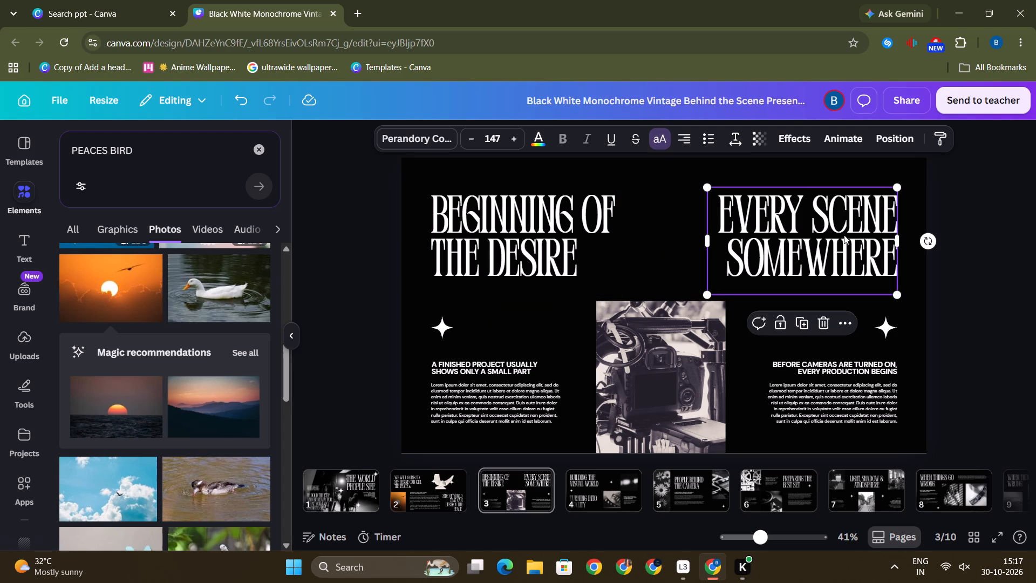
left_click(844, 235)
key("Right")
key("BackSpace")
key("BackSpace")
key("BackSpace")
key("BackSpace")
key("BackSpace")
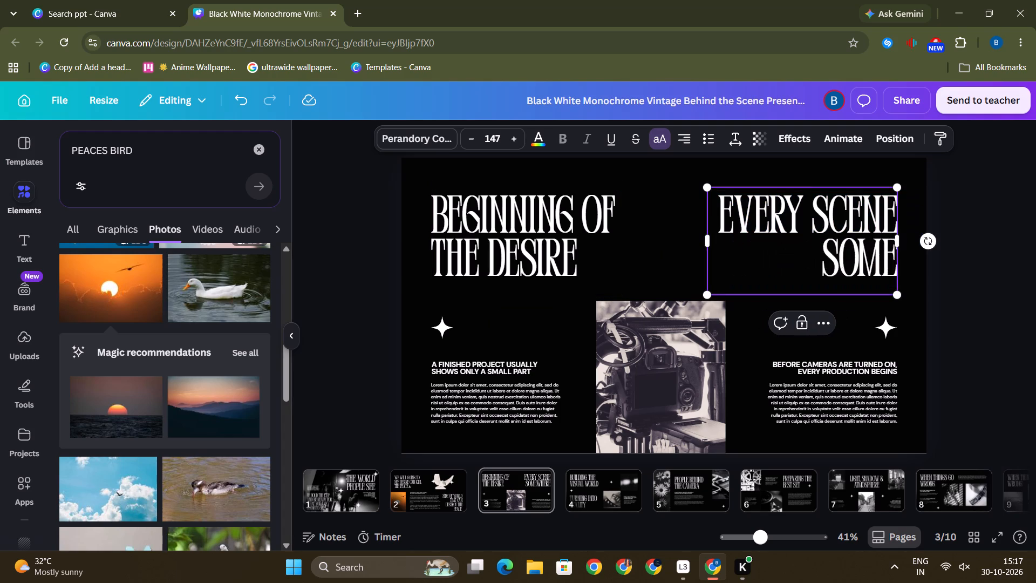
key("BackSpace")
key("BackSpace")
key("BackSpace")
key("BackSpace")
key("BackSpace")
key("BackSpace")
key("BackSpace")
key("BackSpace")
key("BackSpace")
key("BackSpace")
key("BackSpace")
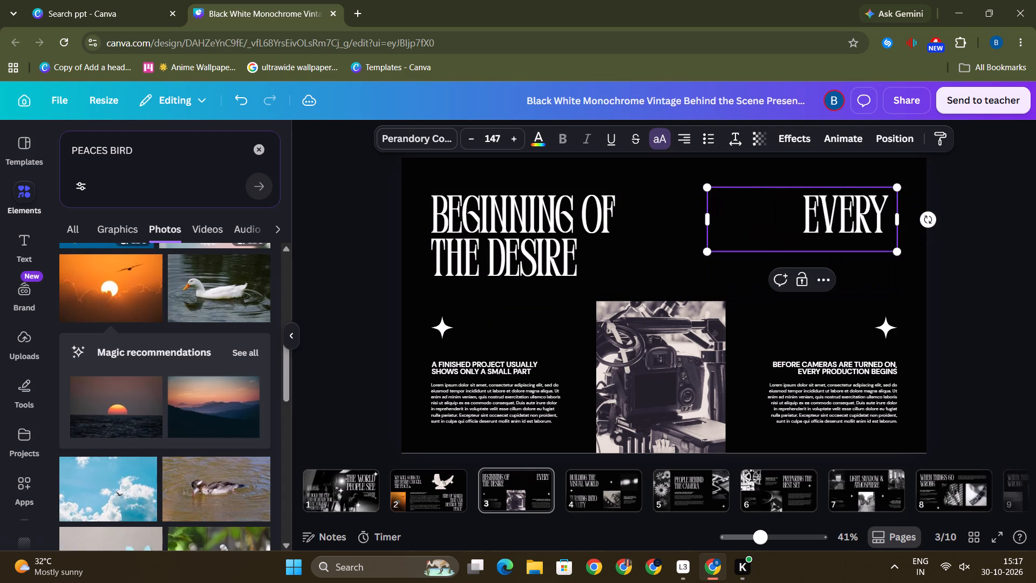
key("BackSpace")
key("space")
type("[ERS")
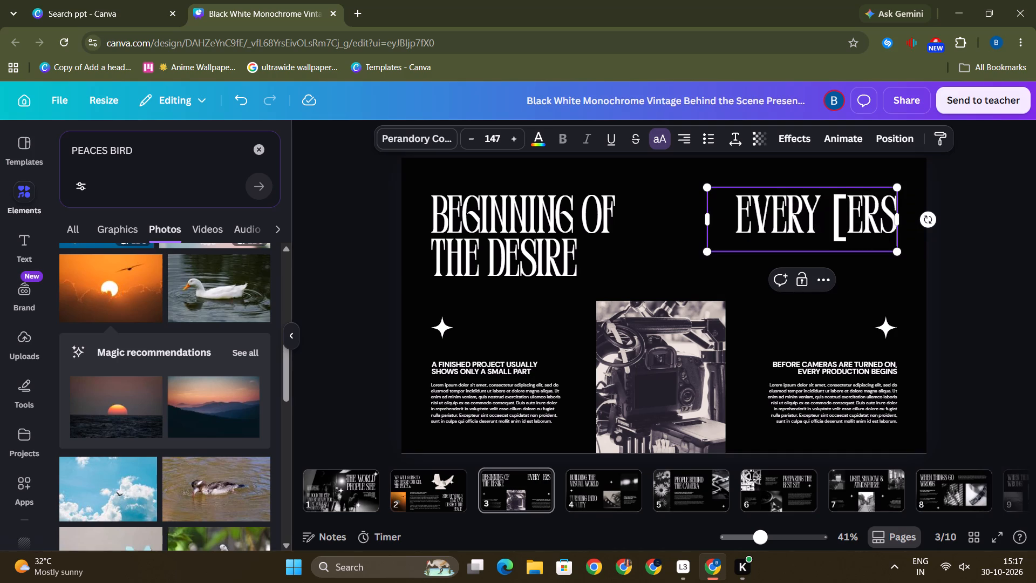
key("BackSpace")
key("BackSpace")
key("BackSpace")
key("BackSpace")
type("PERSON SEE HT")
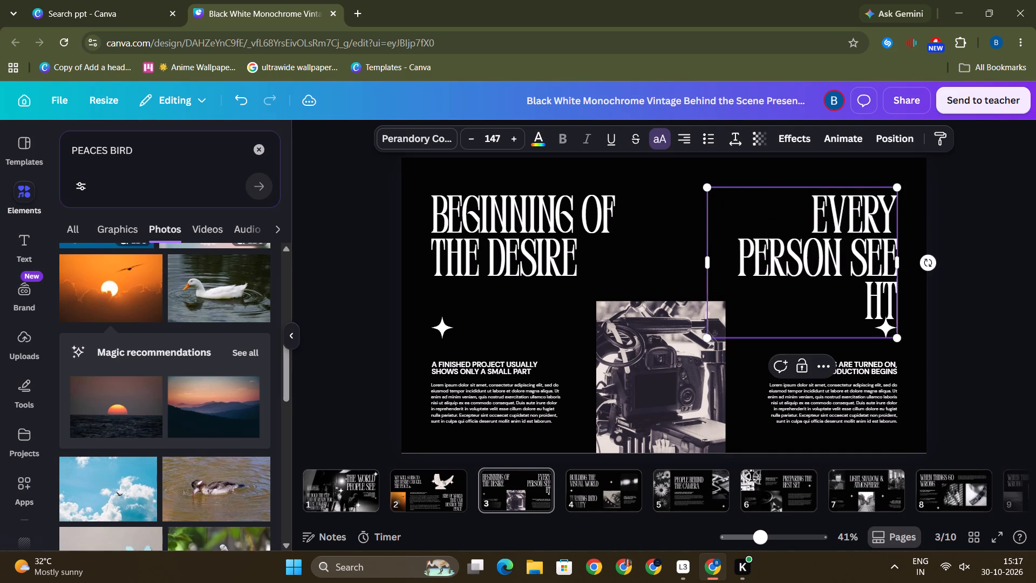
key("BackSpace")
key("BackSpace")
type("THE OTHER [ER")
key("BackSpace")
key("BackSpace")
key("BackSpace")
type("PERSON")
key("space")
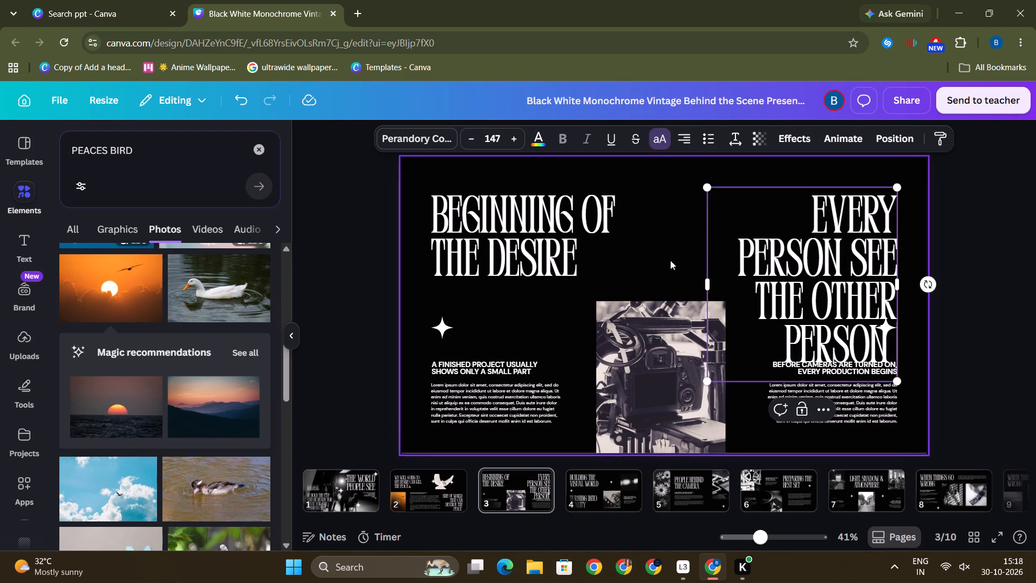
Set the "Every person see the other person" heading to font size 100 and fit its text box so it wraps after "see".
left_click_drag(705, 277, 605, 277)
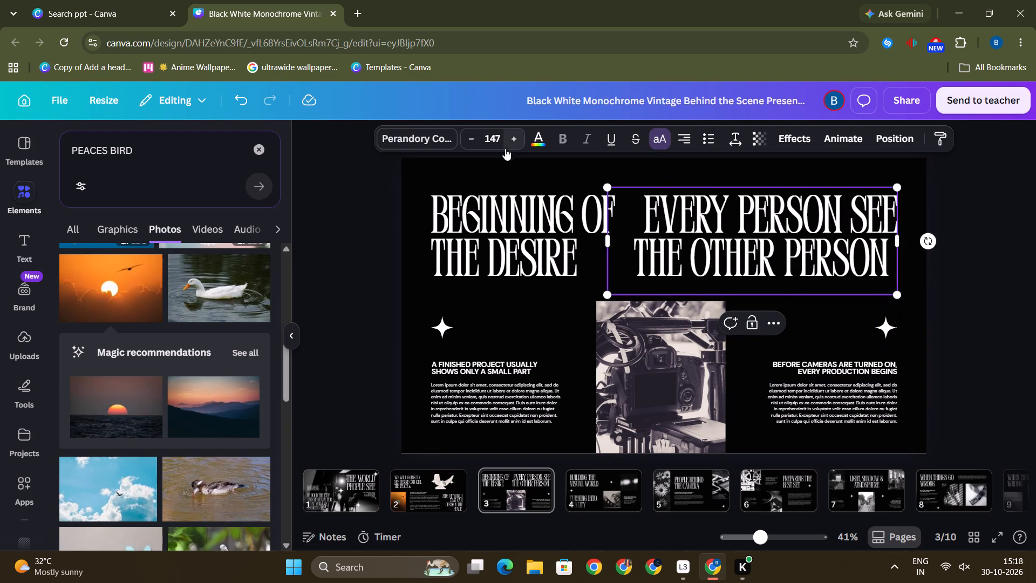
left_click(497, 144)
type("10")
key("0")
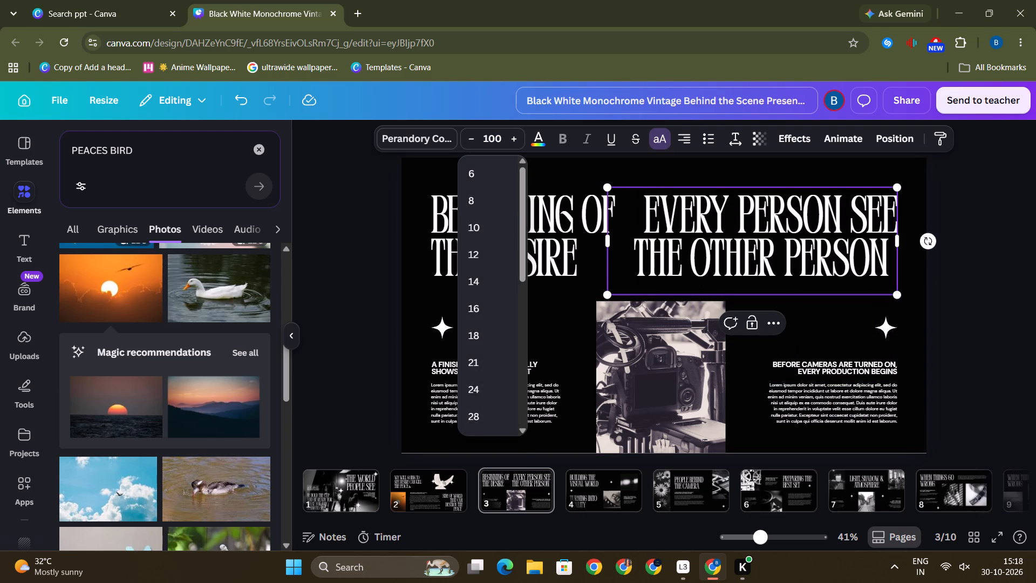
key("Return")
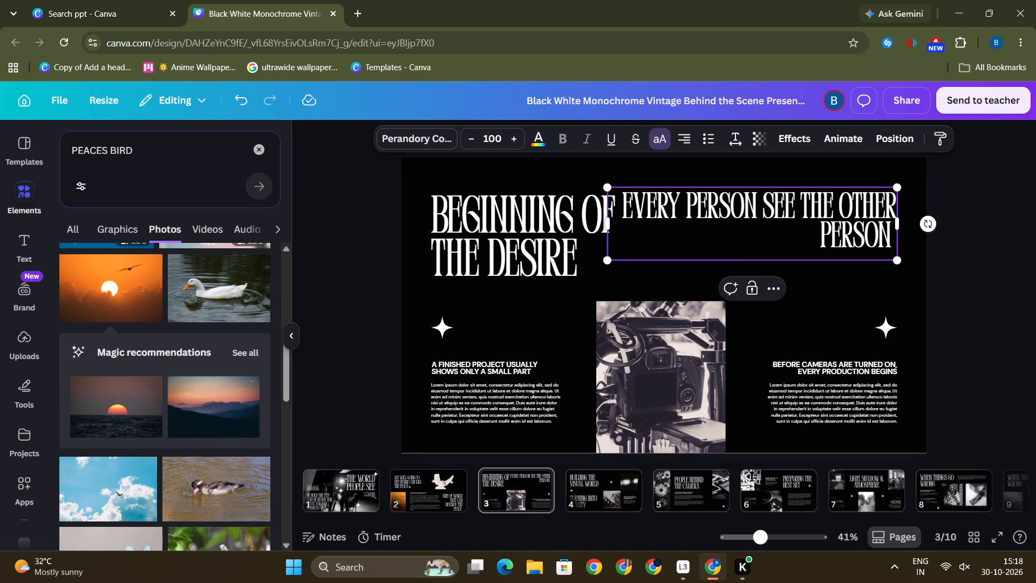
left_click_drag(604, 225, 693, 238)
Extend the "Every person see the other person" heading with "what they have and what they don't have".
left_click(775, 236)
key("Right")
key("Right")
key("Right")
key("Right")
key("Right")
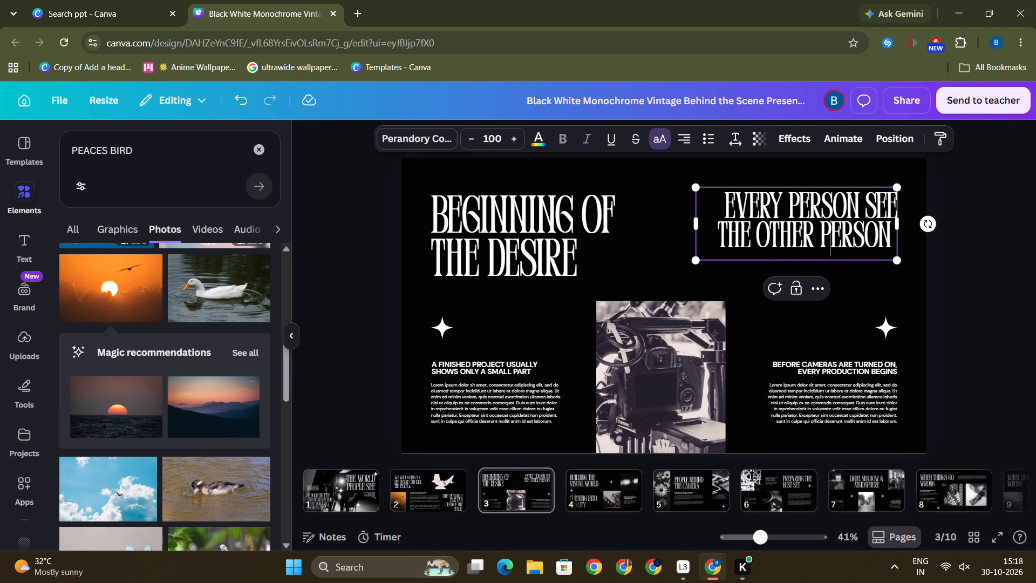
key("Right")
key("Right")
key("Right")
key("Right")
key("Right")
key("Right")
type("WHAT THEY A")
key("BackSpace")
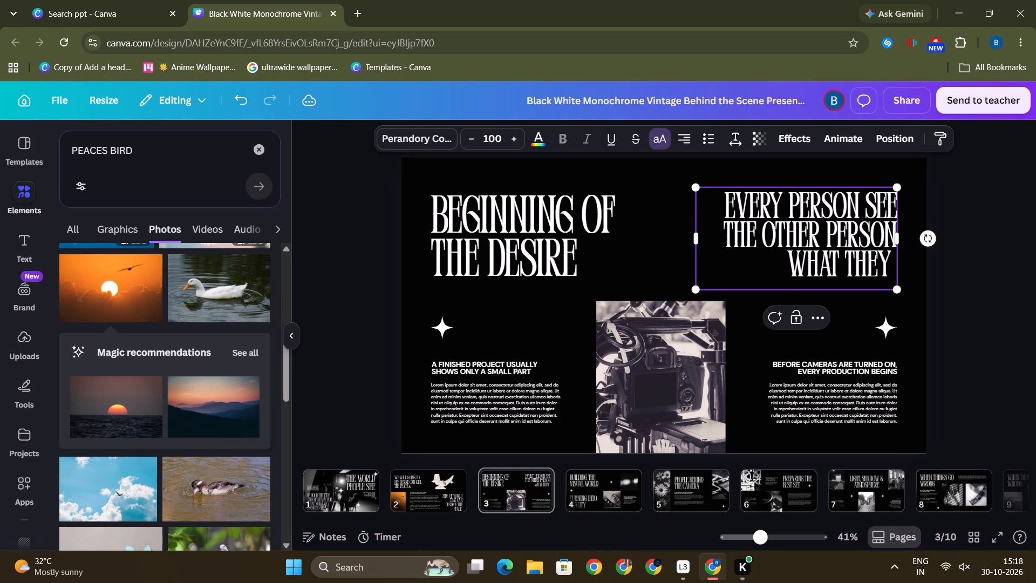
type("HAVBE")
key("BackSpace")
key("BackSpace")
type("E AND WHAT THEY DONT ==")
key("BackSpace")
key("BackSpace")
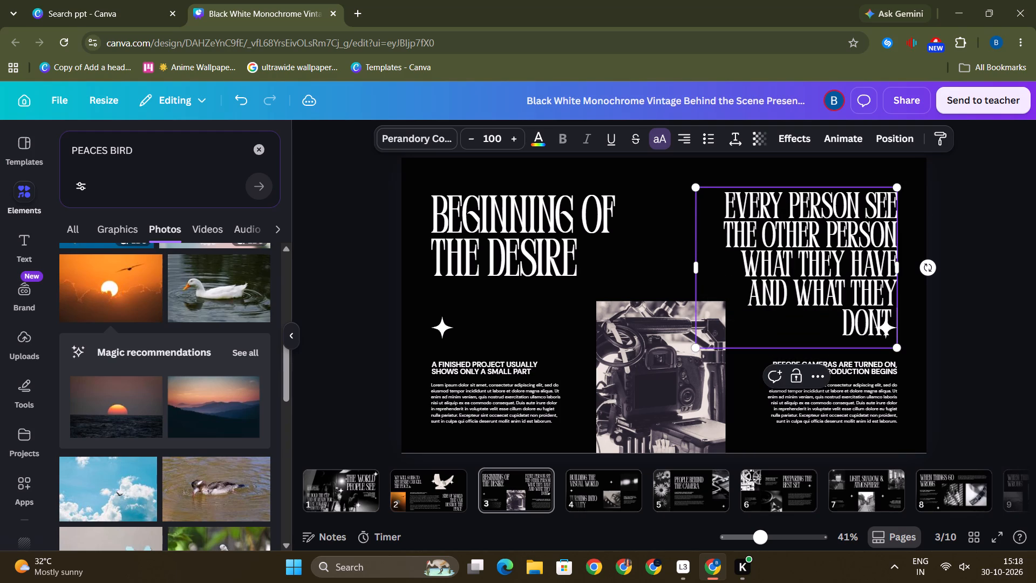
key("BackSpace")
key("BackSpace")
key("comma")
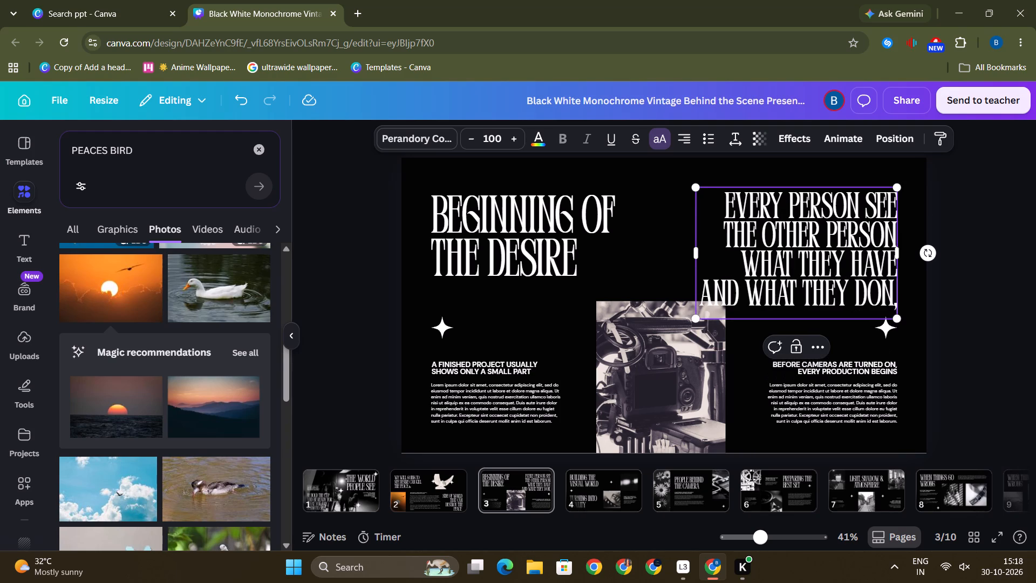
key("BackSpace")
type("'T HAVE")
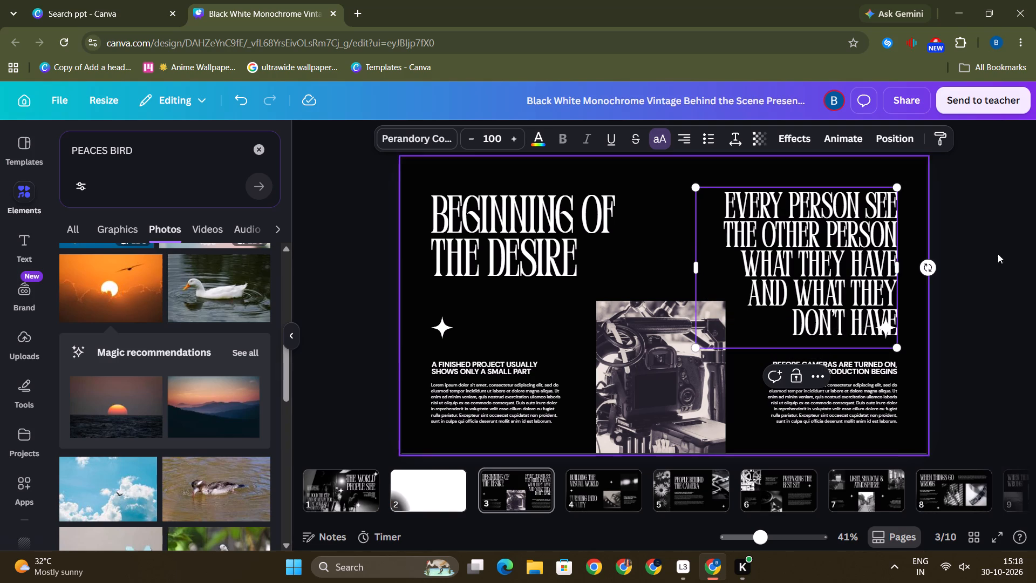
Move the star overlapping the "Every person see" heading down and outward, just past the end of the heading's last line.
left_click(949, 311)
left_click(889, 329)
left_click_drag(889, 329, 895, 349)
left_click(952, 272)
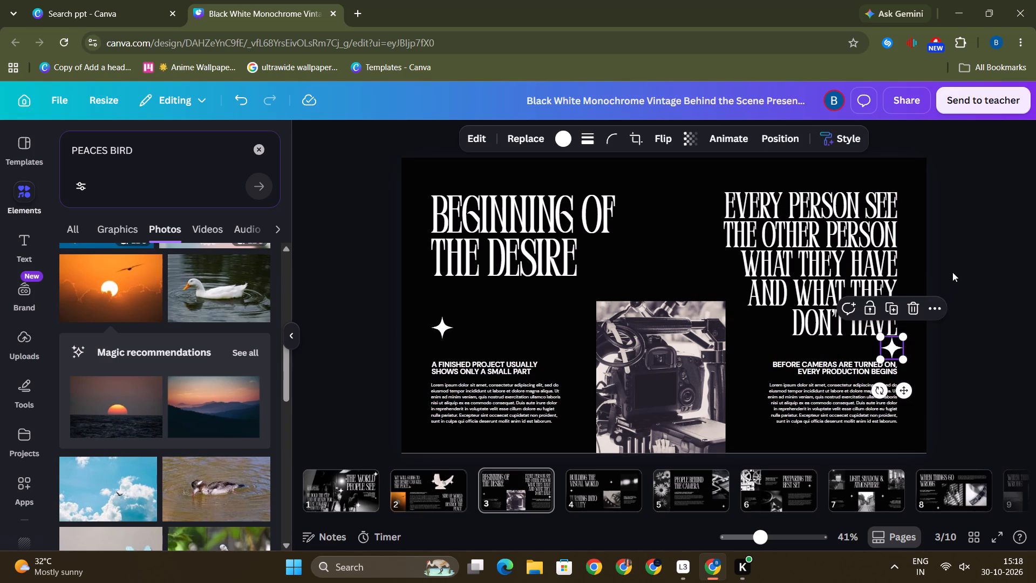
left_click_drag(894, 353, 898, 351)
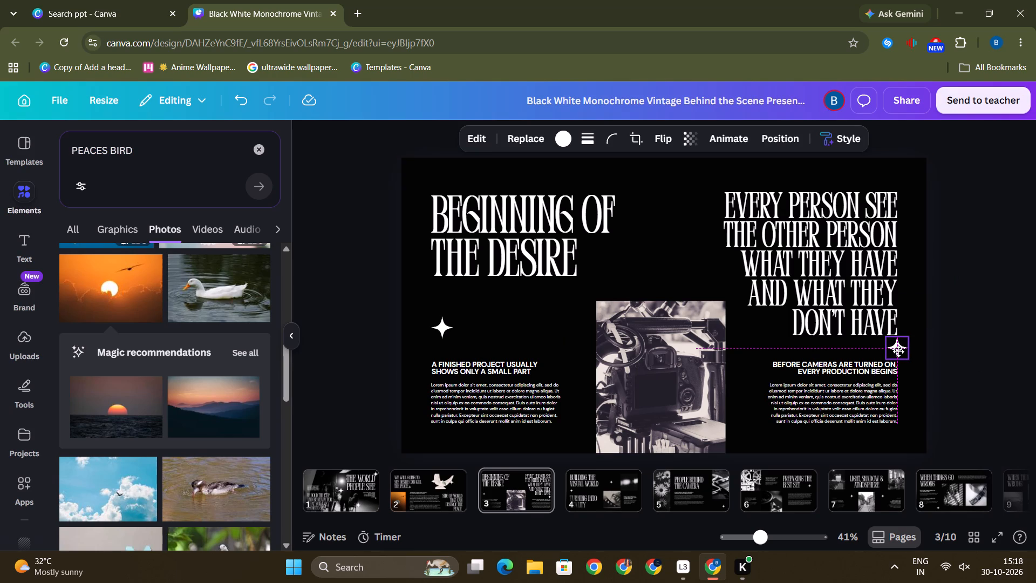
left_click_drag(898, 351, 904, 350)
left_click(970, 262)
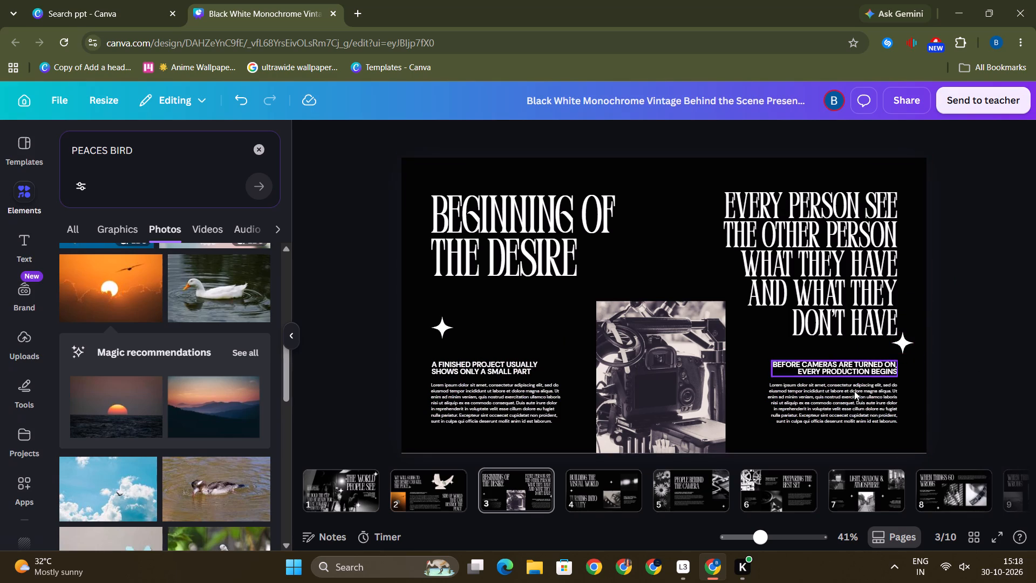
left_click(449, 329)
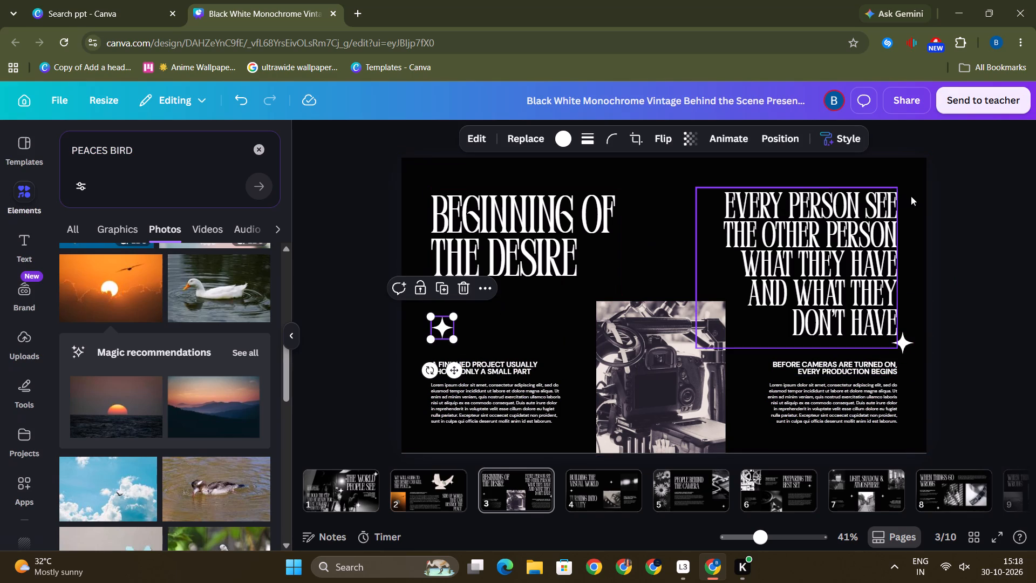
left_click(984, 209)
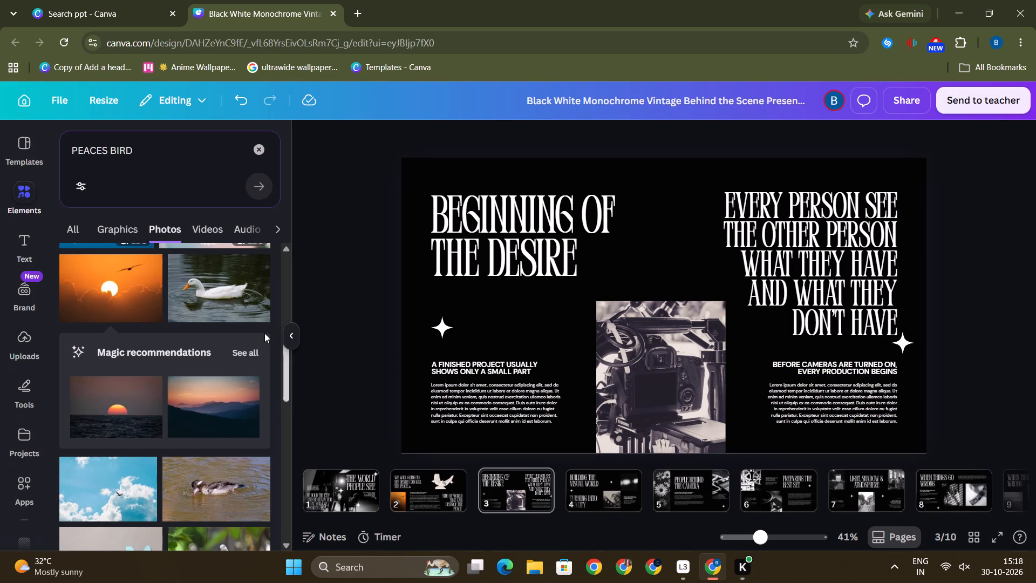
Search the elements library for "DESIRE" and show all matching graphics.
left_click(163, 149)
left_click(241, 151)
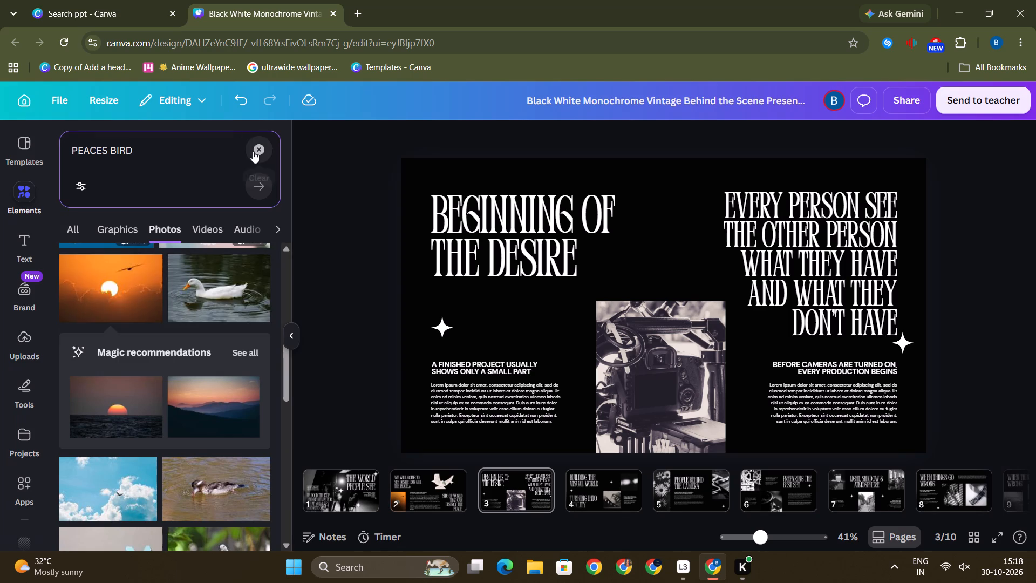
left_click(254, 151)
left_click(187, 158)
type("DESIRE")
key("Return")
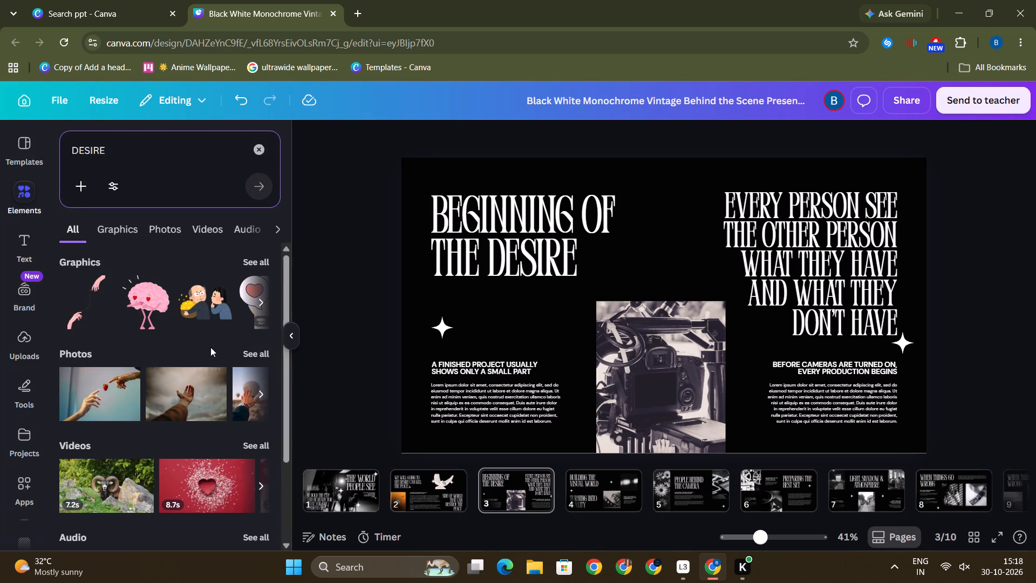
left_click(260, 257)
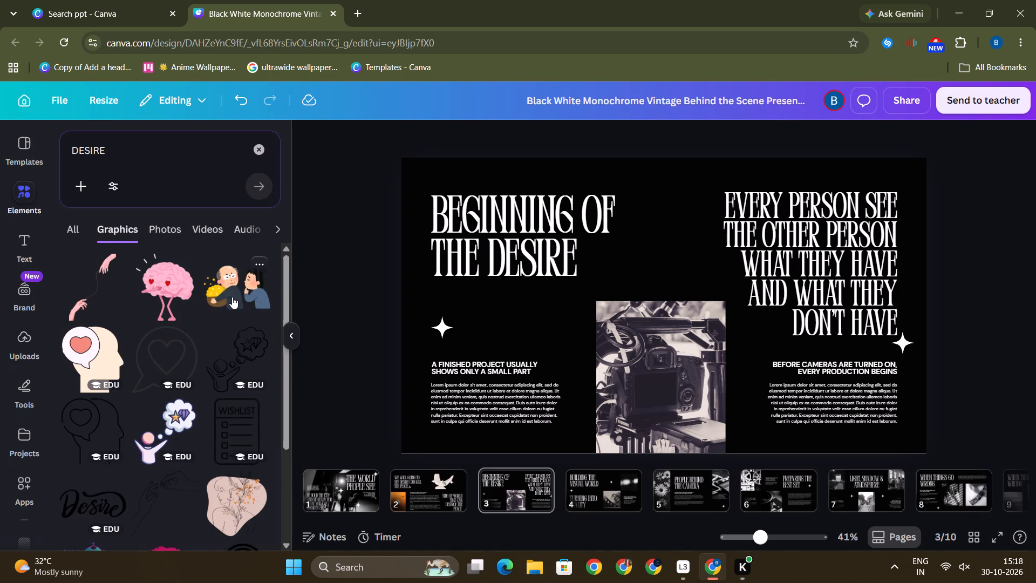
Replace the camera photo with the graphic of the man clutching gold, shifting its crop so only he shows in the frame.
left_click_drag(232, 287, 645, 344)
double_click(646, 355)
left_click_drag(645, 371, 670, 372)
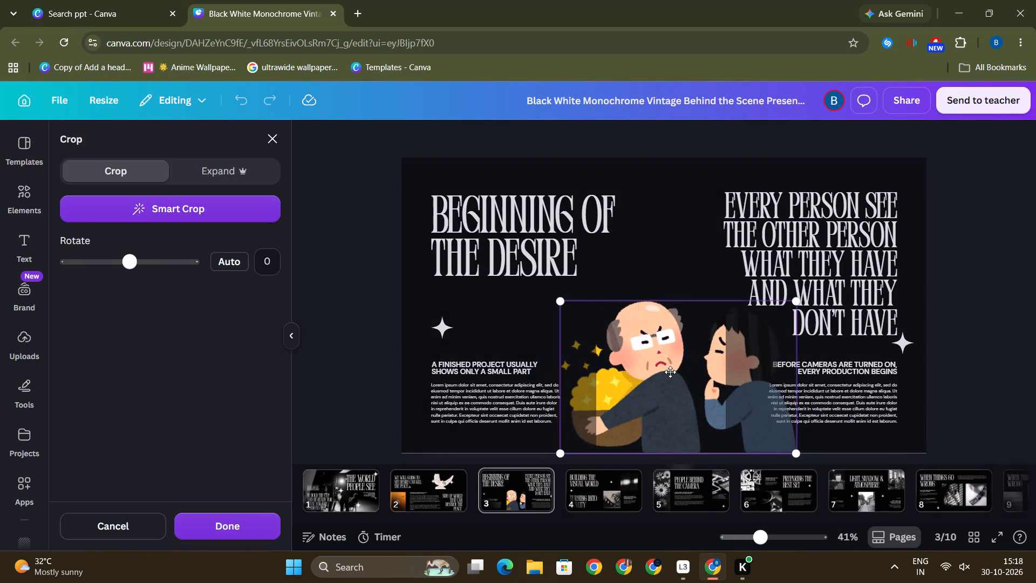
left_click_drag(670, 372, 711, 372)
left_click(982, 300)
left_click(989, 268)
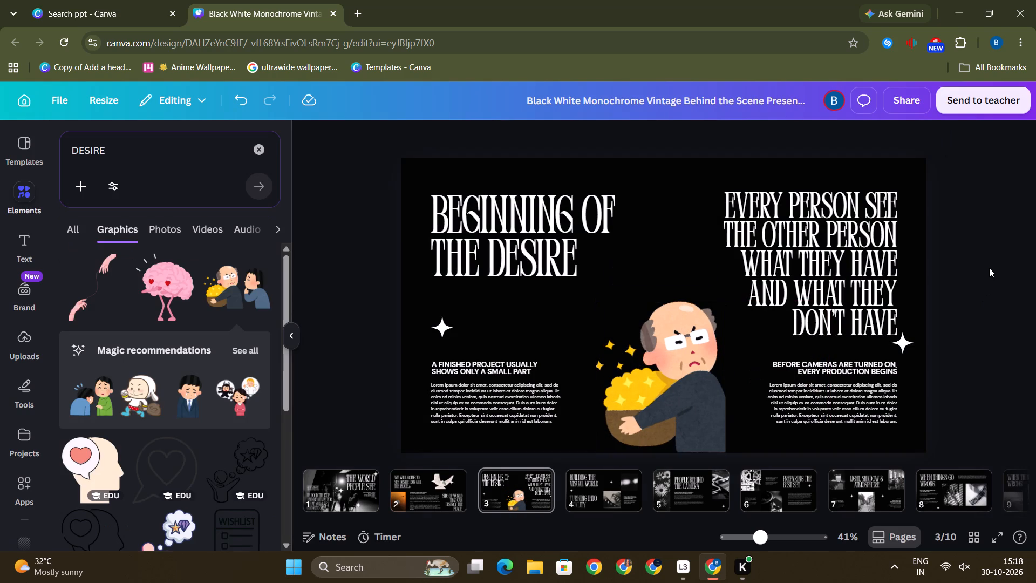
Replace the "A finished project usually shows only a small part" subheading with "A person with greed and do anything for money".
double_click(496, 364)
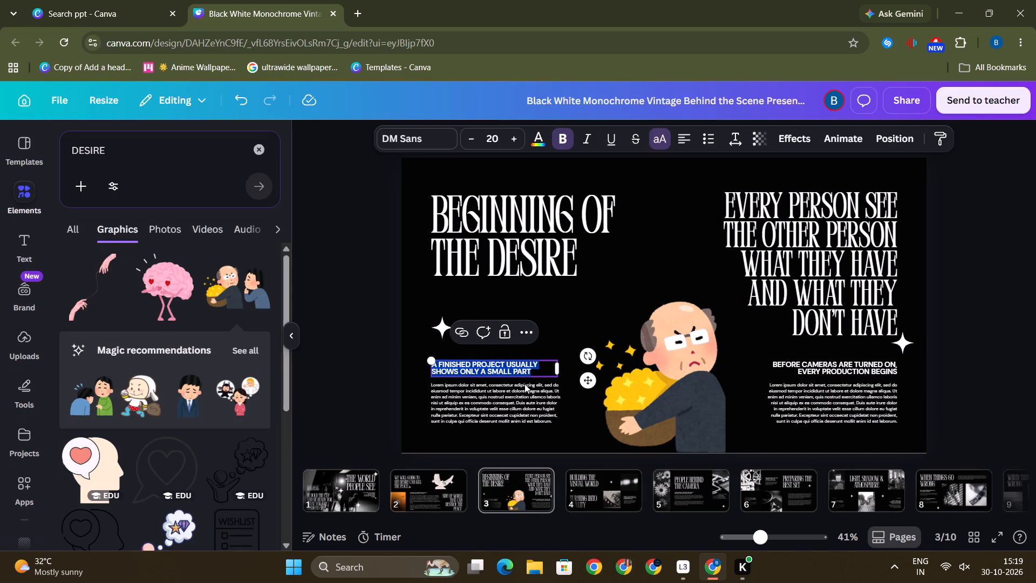
key("BackSpace")
type("PERSON WITH F")
key("BackSpace")
type("GREED ADN")
key("BackSpace")
key("BackSpace")
type("ND")
key("space")
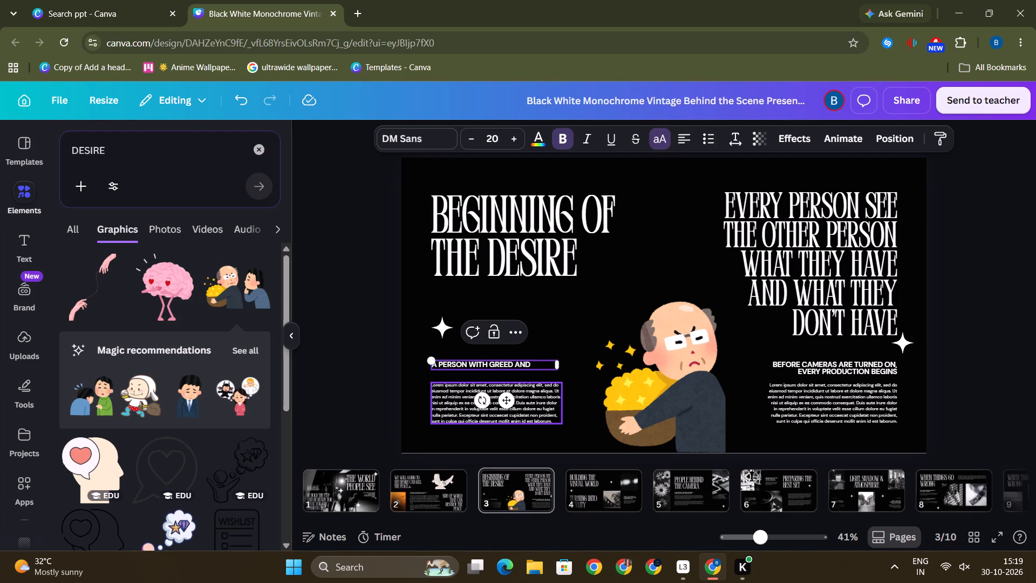
type("DO ANYT")
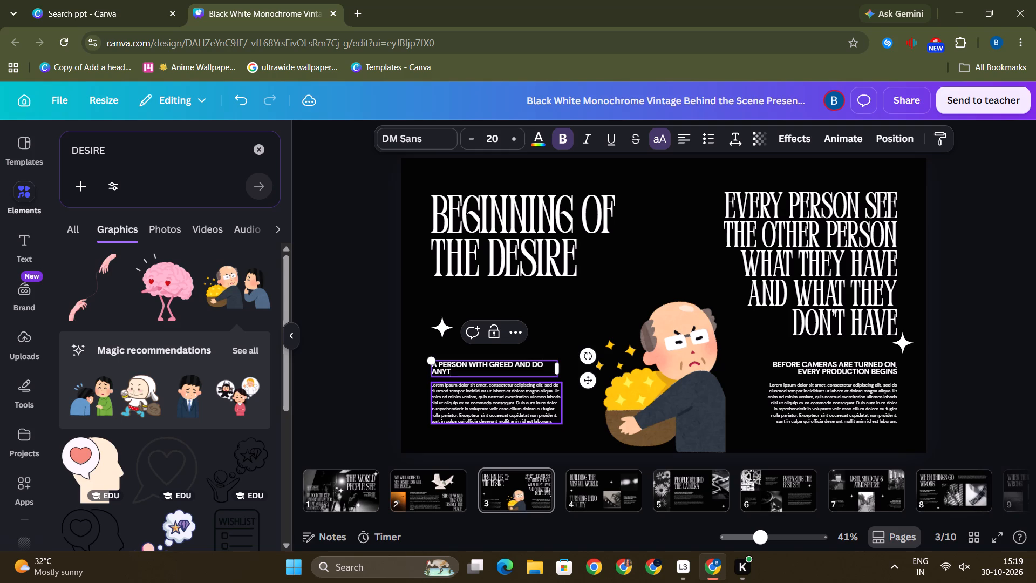
key("BackSpace")
type("THIGN")
key("BackSpace")
key("BackSpace")
type("NG FOR MONEY")
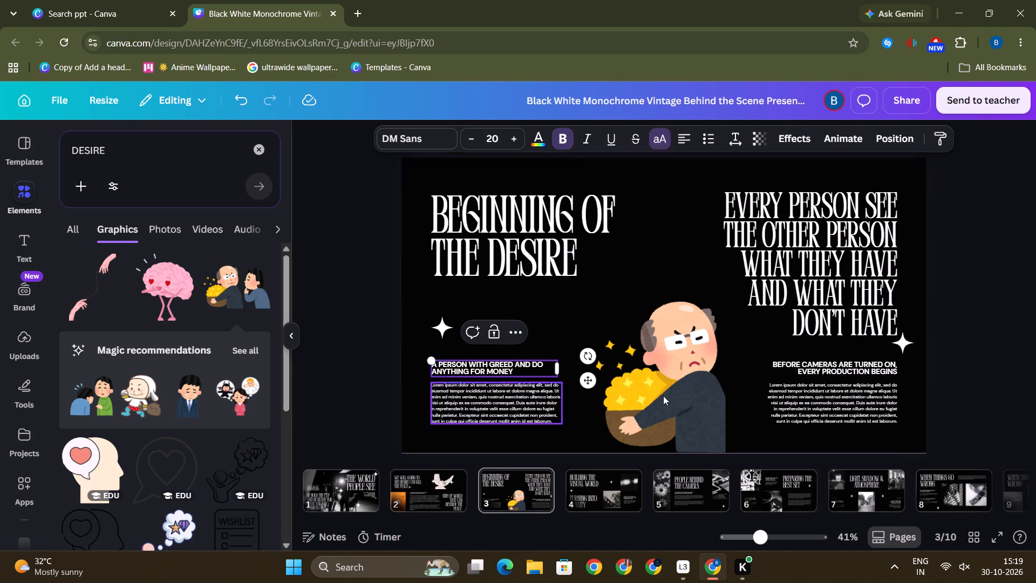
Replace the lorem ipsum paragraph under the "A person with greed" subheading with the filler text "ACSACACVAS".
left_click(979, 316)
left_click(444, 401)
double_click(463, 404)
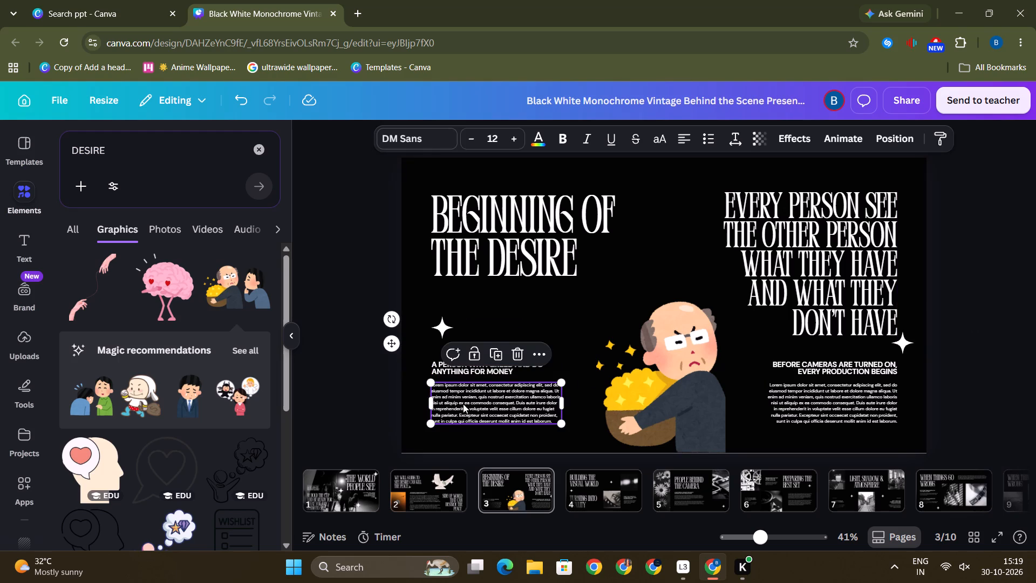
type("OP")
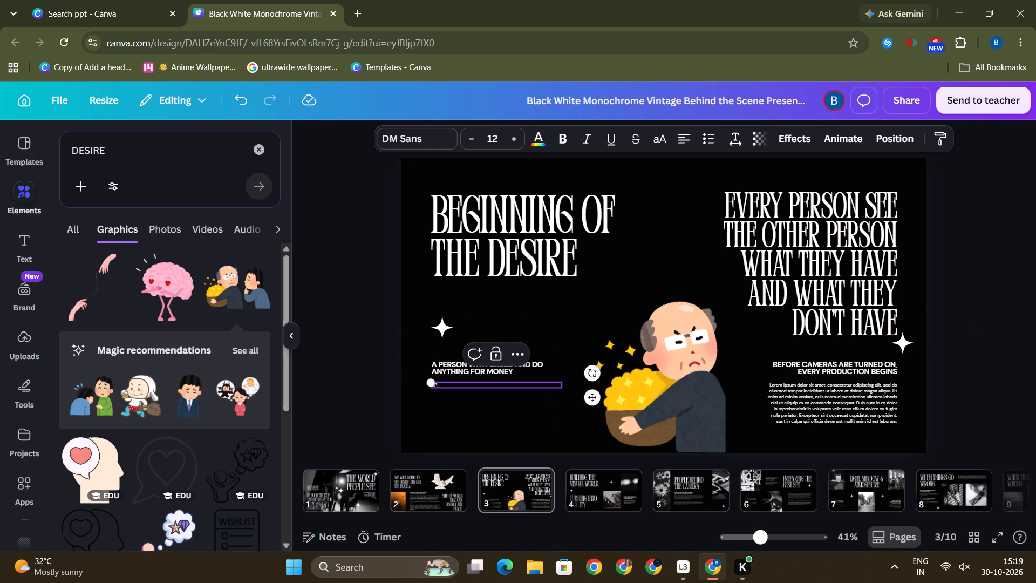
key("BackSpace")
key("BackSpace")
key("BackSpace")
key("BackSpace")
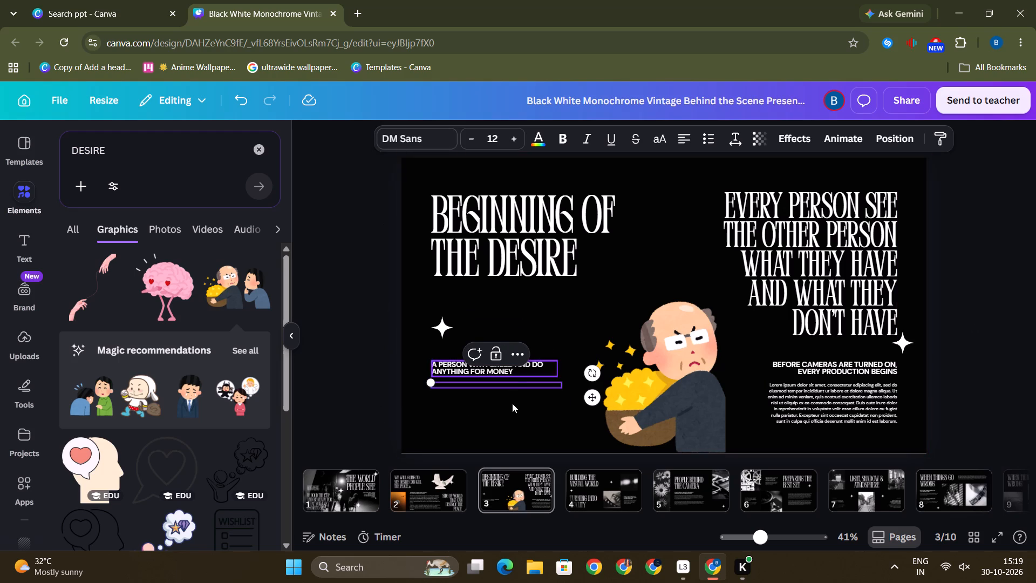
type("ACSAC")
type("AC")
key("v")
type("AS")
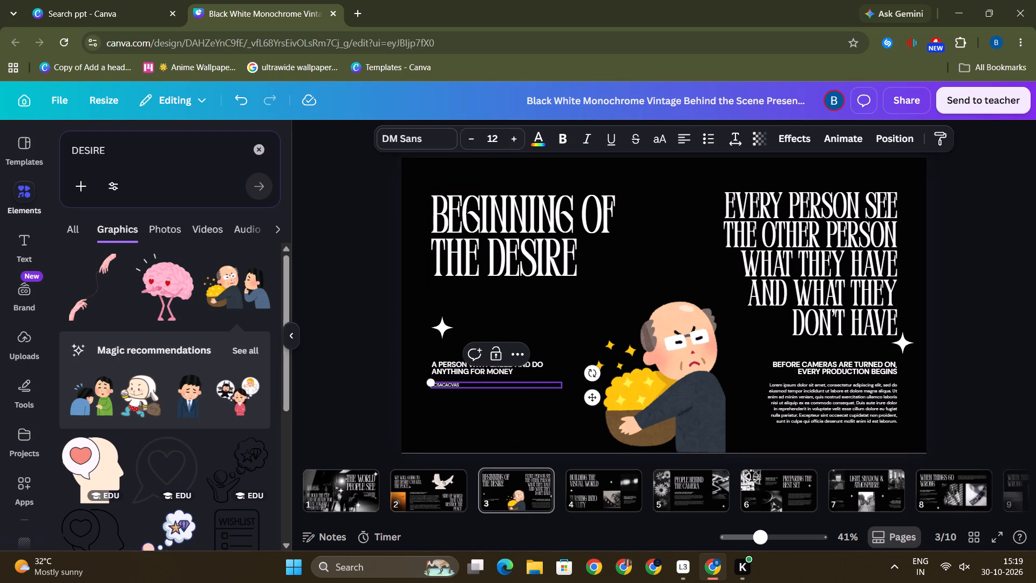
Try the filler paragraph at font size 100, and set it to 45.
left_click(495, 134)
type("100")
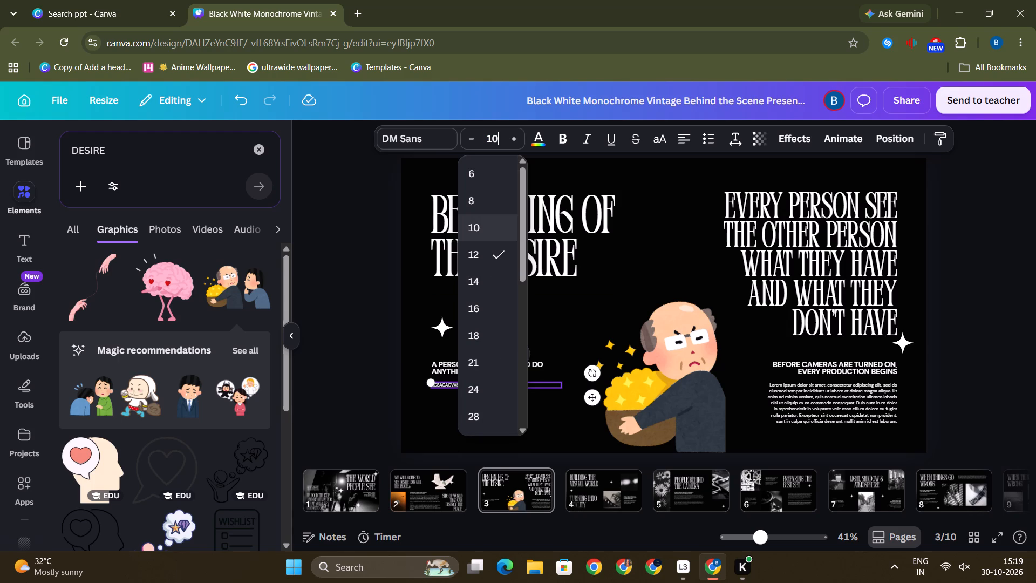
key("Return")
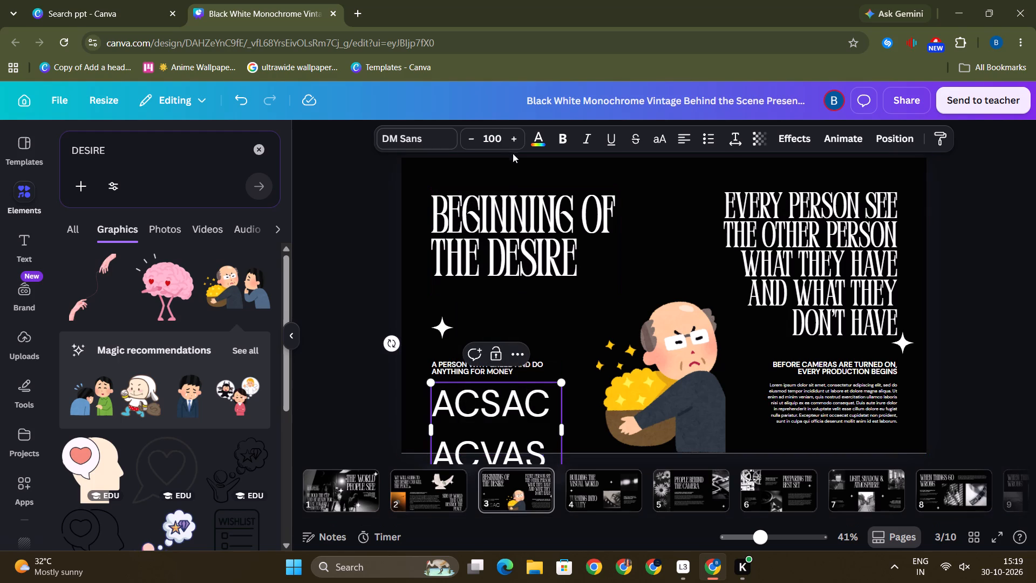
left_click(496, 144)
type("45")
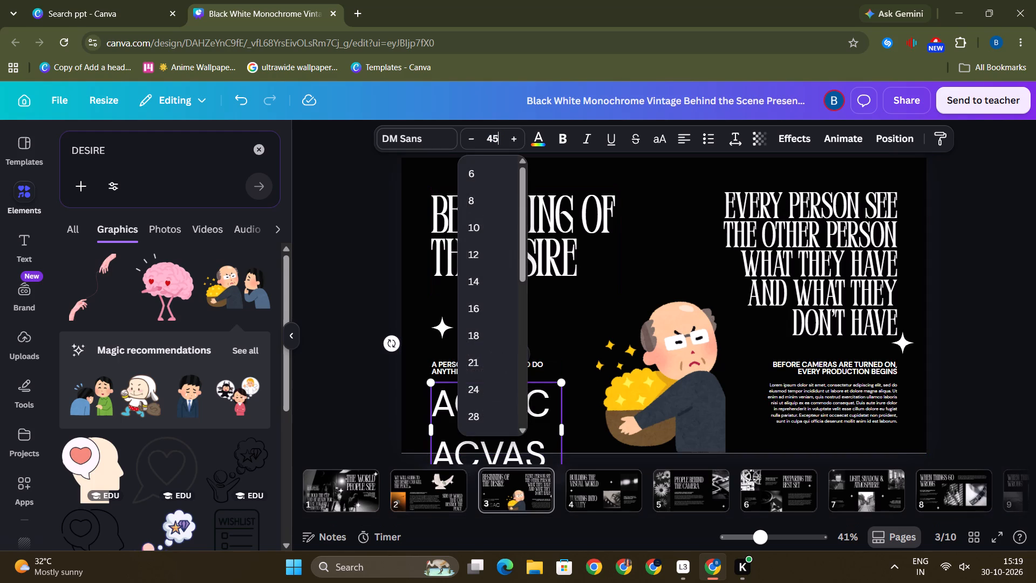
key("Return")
Replace the filler text with "Once Upon a time there was a person in the town".
triple_click(485, 397)
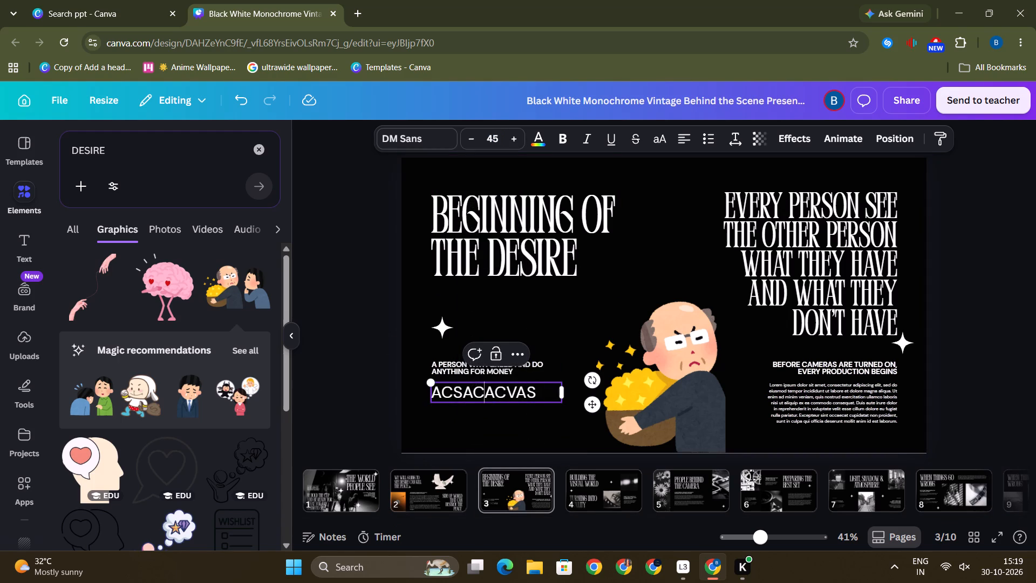
type("ON")
key("BackSpace")
key("BackSpace")
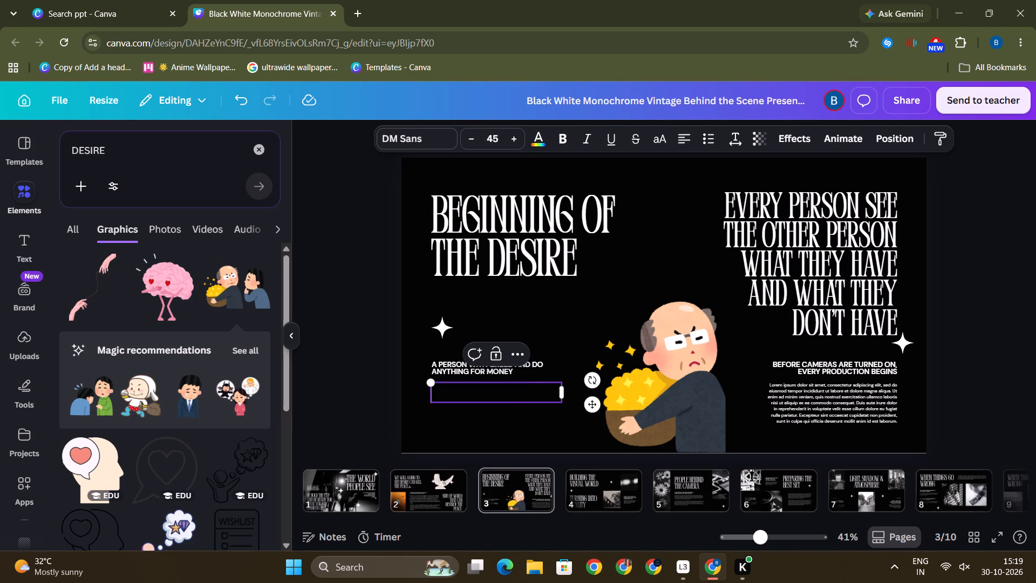
key("o")
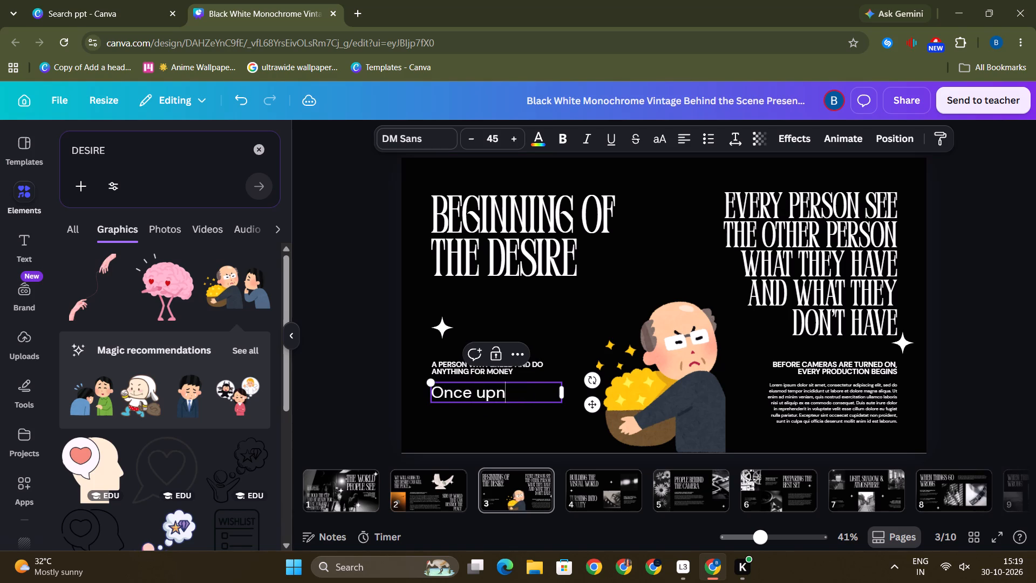
key("BackSpace")
key("BackSpace")
key("BackSpace")
key("BackSpace")
key("BackSpace")
key("BackSpace")
key("m")
key("BackSpace")
type("n a time there wwas")
key("BackSpace")
key("BackSpace")
key("BackSpace")
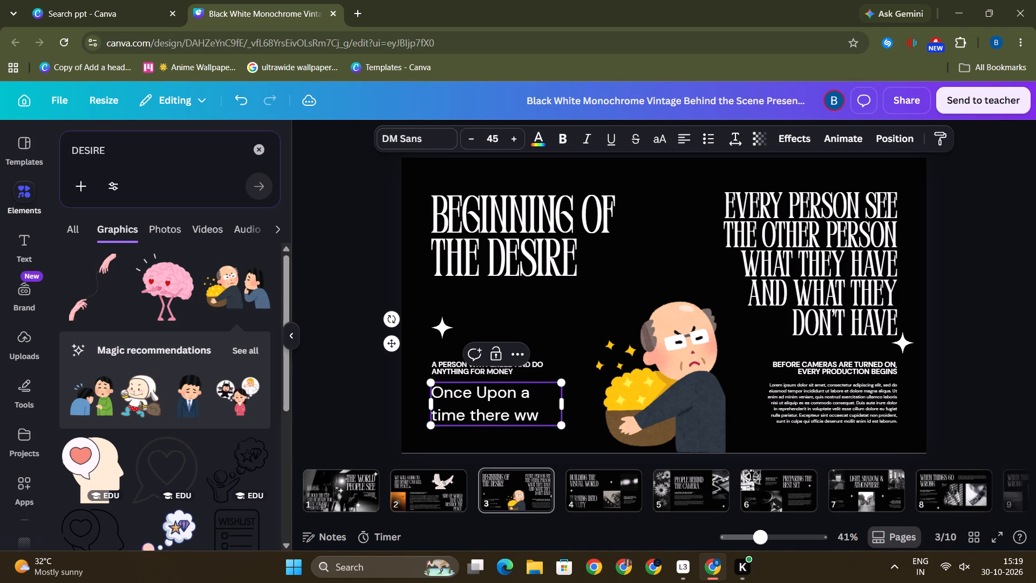
type("as a person")
key("space")
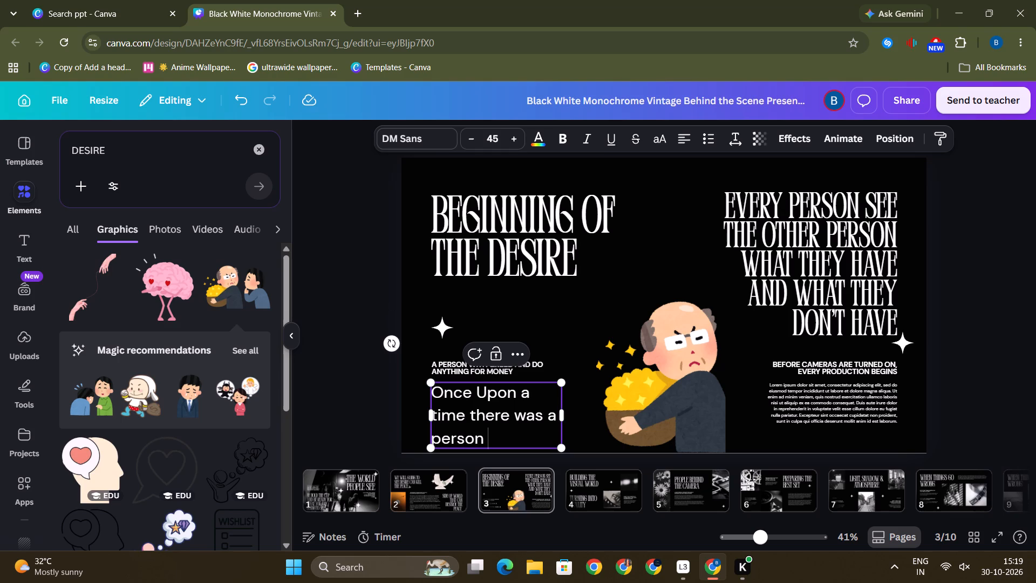
type("in tht")
key("space")
key("BackSpace")
key("BackSpace")
type("e v")
key("BackSpace")
type("town")
key("space")
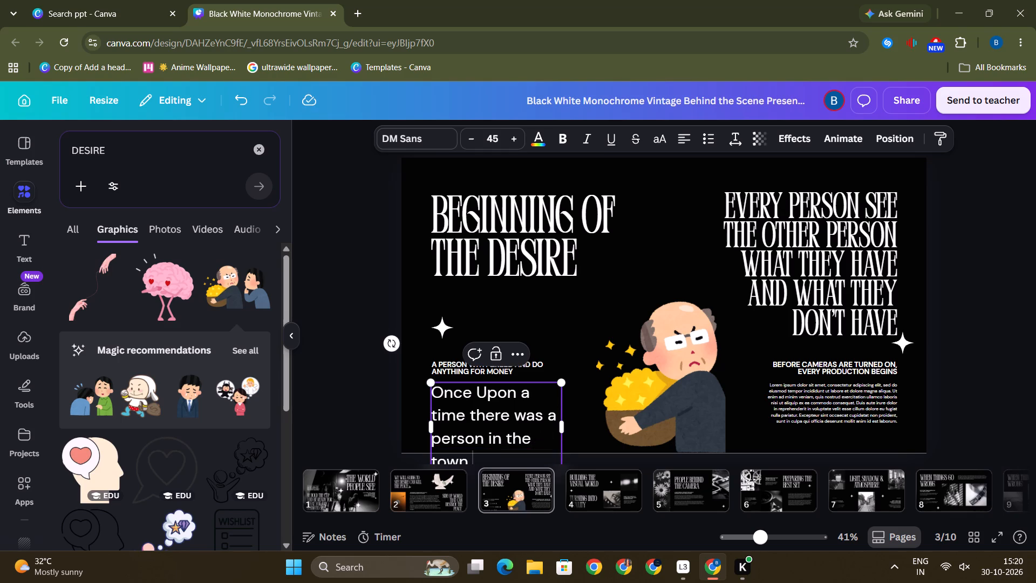
Widen the story paragraph's text box across the slide until its far edge just passes the man clutching gold.
left_click_drag(564, 427, 664, 419)
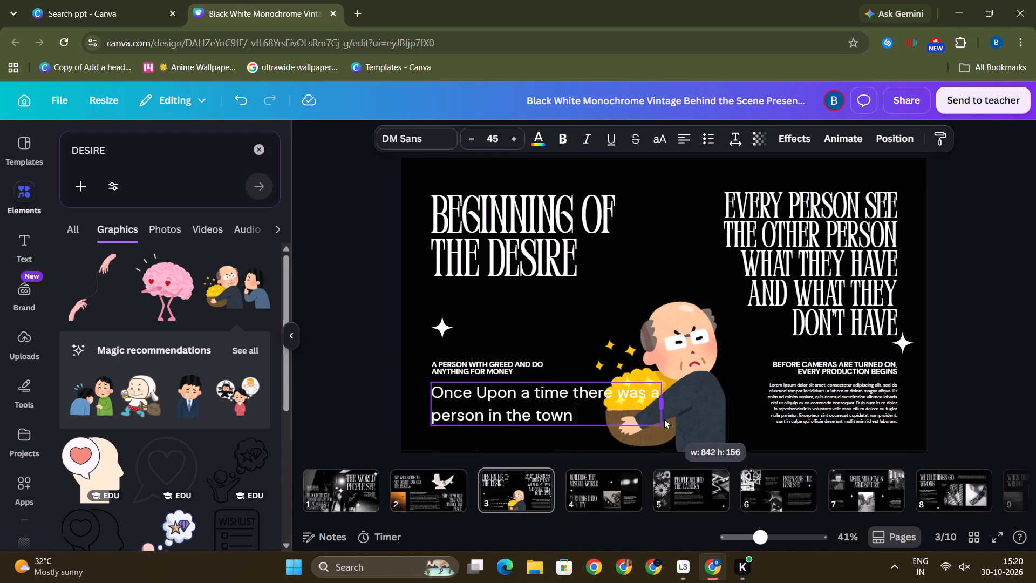
left_click_drag(664, 419, 728, 419)
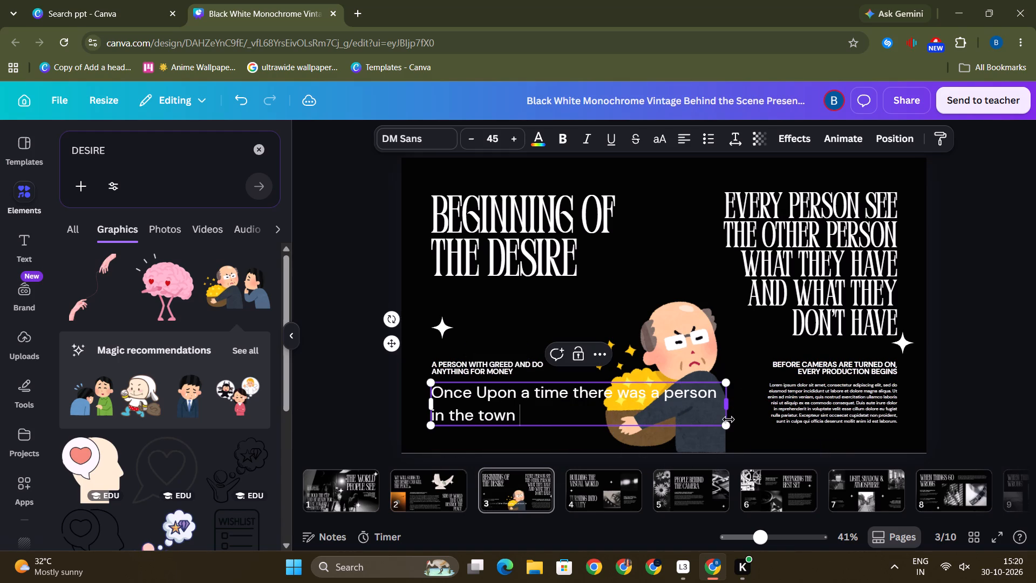
Continue the story paragraph with "he's very rich but also very greedy".
type("hes")
key("space")
key("BackSpace")
key("BackSpace")
type("'s very")
key("space")
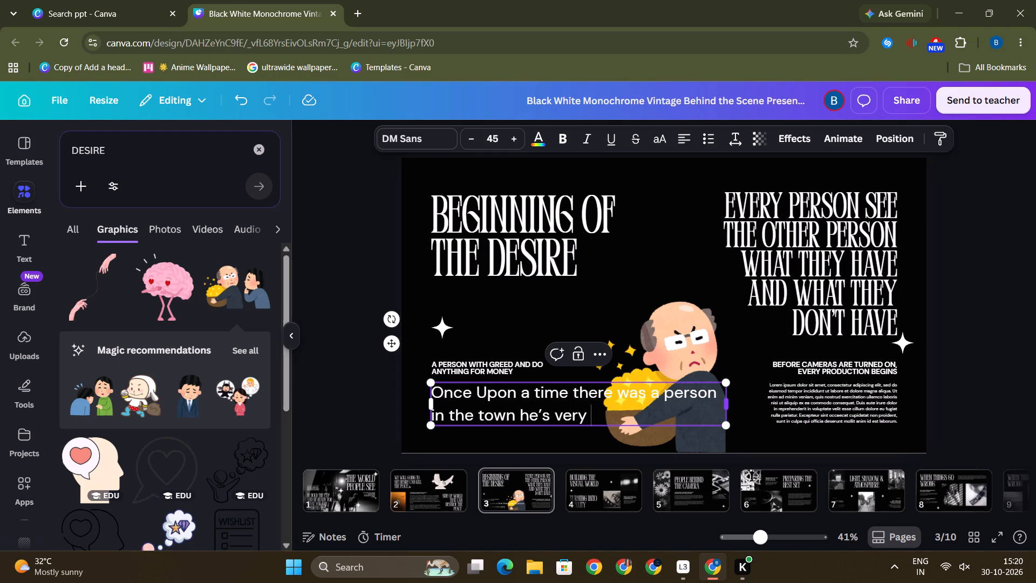
key("m")
key("BackSpace")
type("rich ab")
key("BackSpace")
key("BackSpace")
type("but aslo")
key("BackSpace")
key("BackSpace")
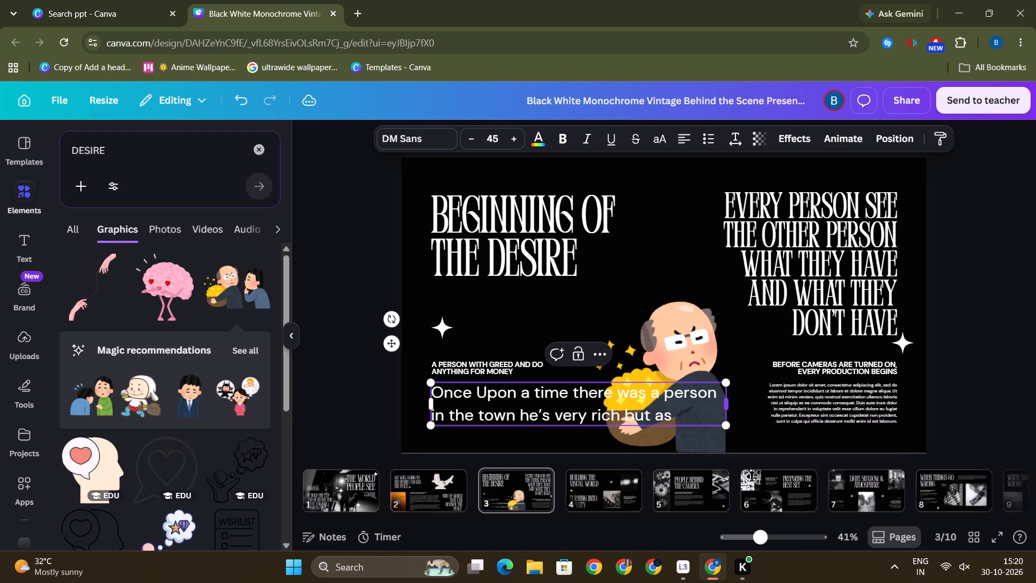
key("BackSpace")
type("lso")
key("space")
type("very grr")
key("BackSpace")
type("eedy")
key("space")
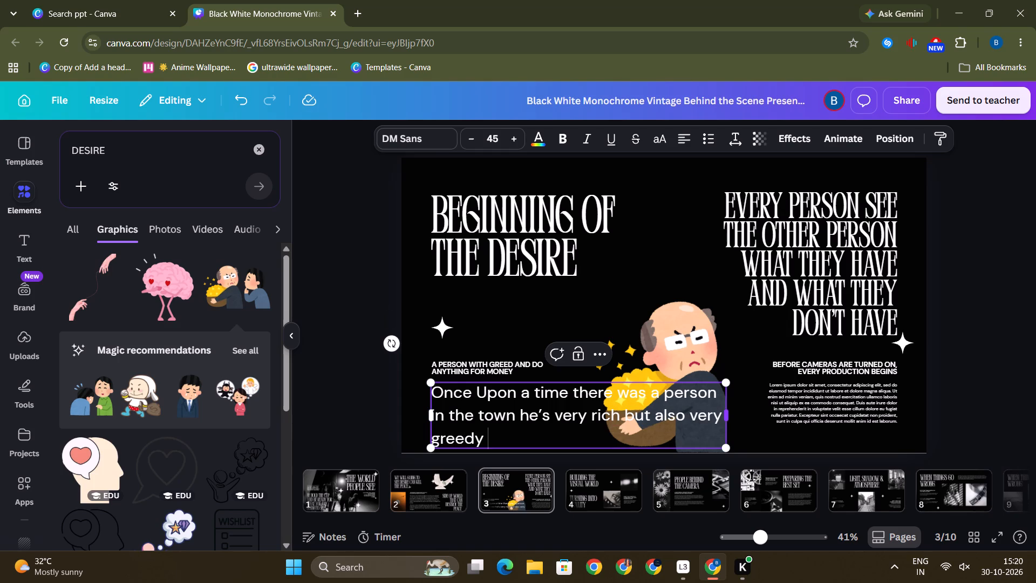
Continue the story paragraph with "he love the money more then he's self lik".
type("he'")
key("BackSpace")
key("space")
type("love the moneyt")
key("space")
key("BackSpace")
key("BackSpace")
key("space")
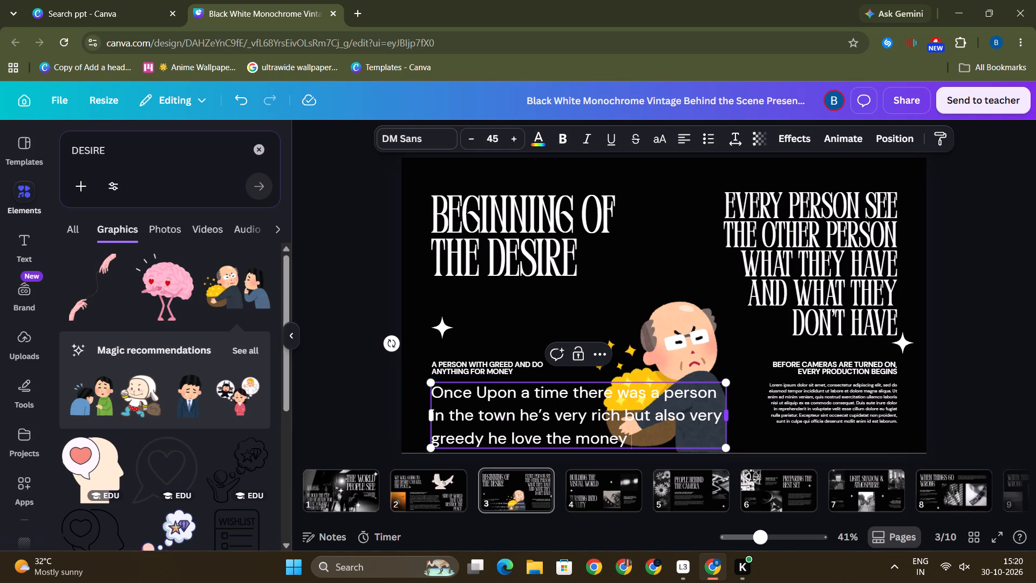
type("more then hes")
key("space")
key("BackSpace")
key("BackSpace")
type("'s selg")
key("space")
key("BackSpace")
key("BackSpace")
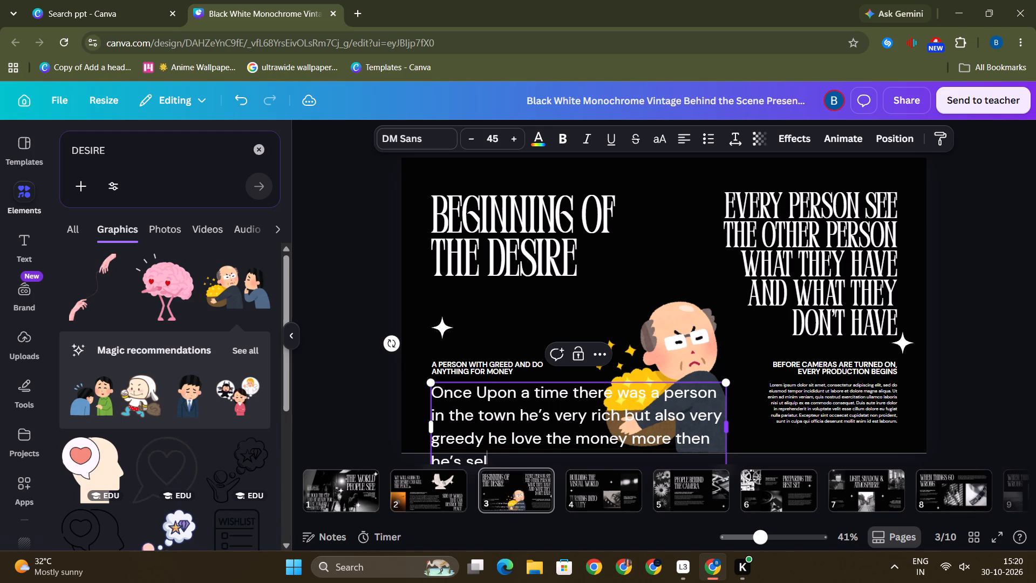
type("f")
key("space")
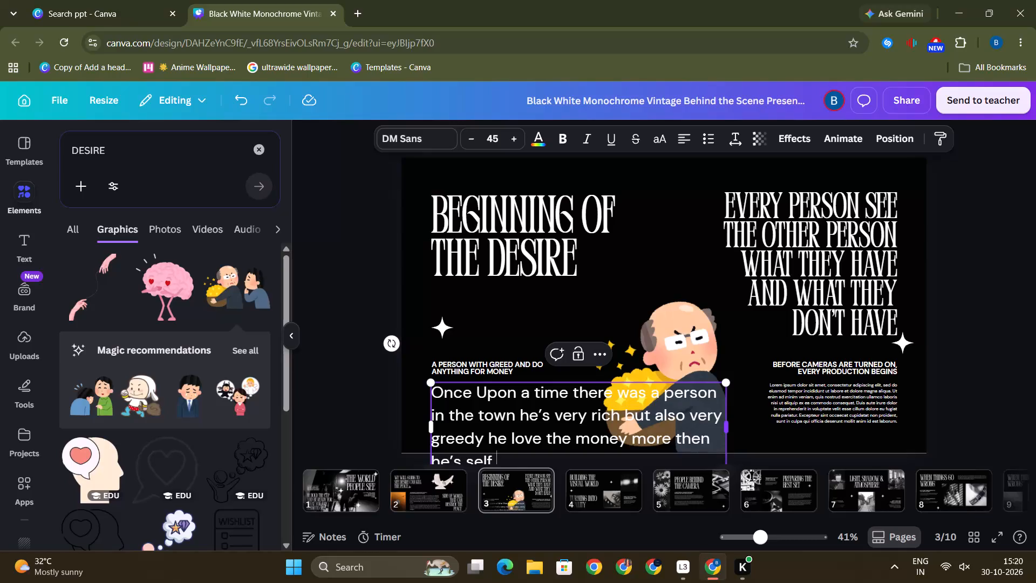
type("like")
key("space")
key("BackSpace")
key("BackSpace")
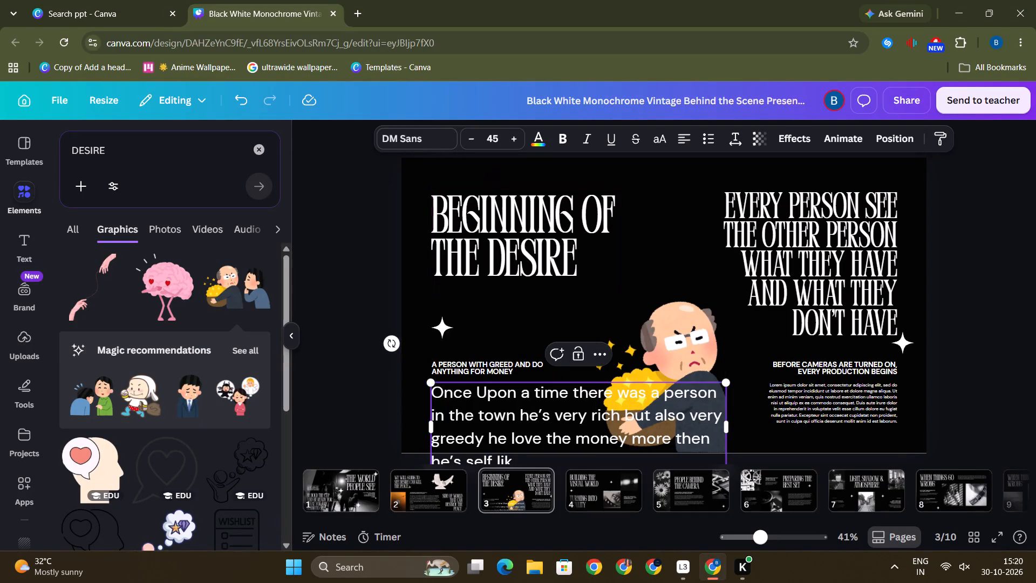
Set the story paragraph's font size to 40.
left_click(495, 140)
type("40")
key("Return")
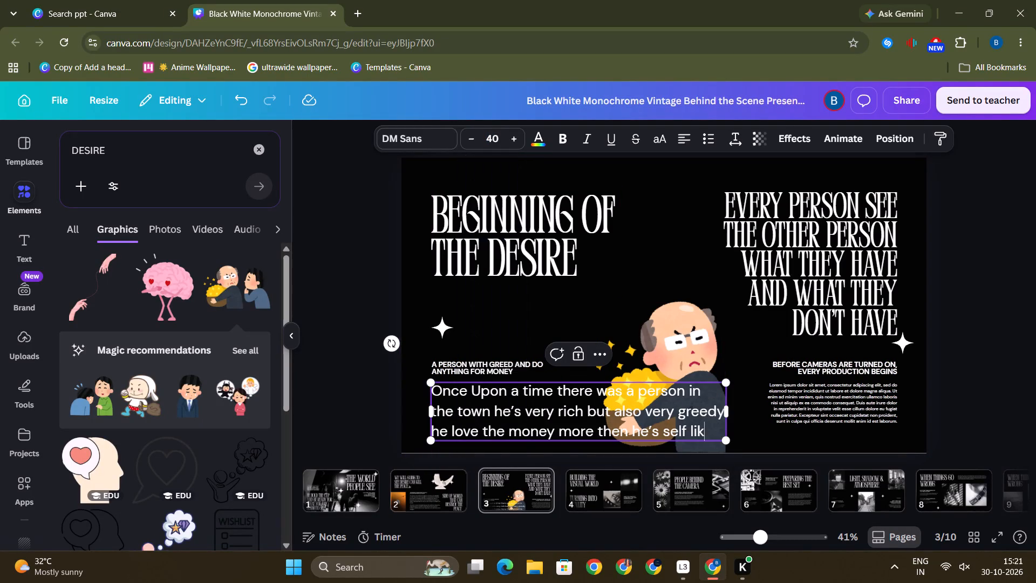
Complete the word "like" in the story paragraph and continue it with "if he's own son asking for money".
type("e if so")
key("BackSpace")
key("BackSpace")
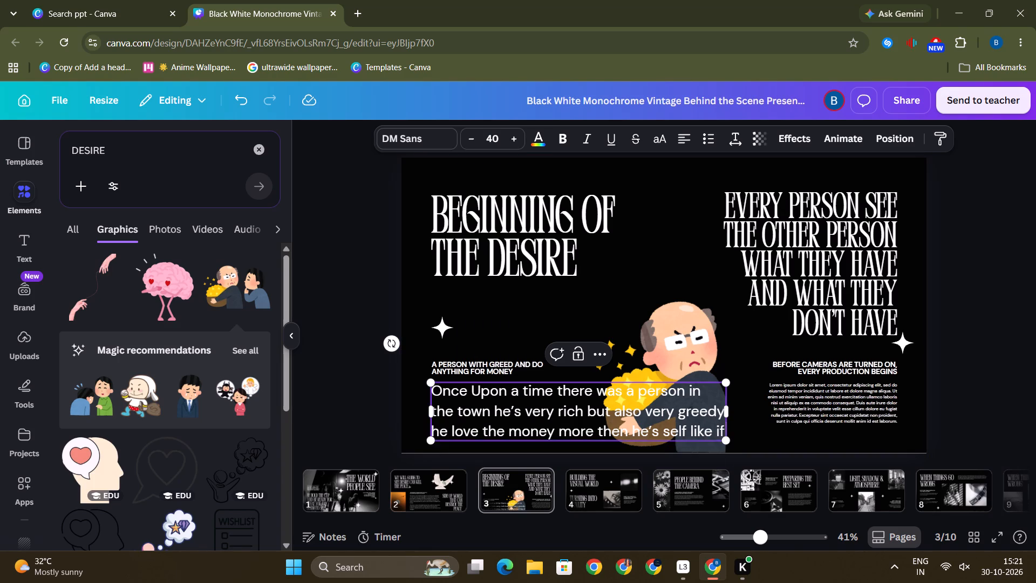
key("BackSpace")
type("hes")
key("BackSpace")
key("BackSpace")
key("BackSpace")
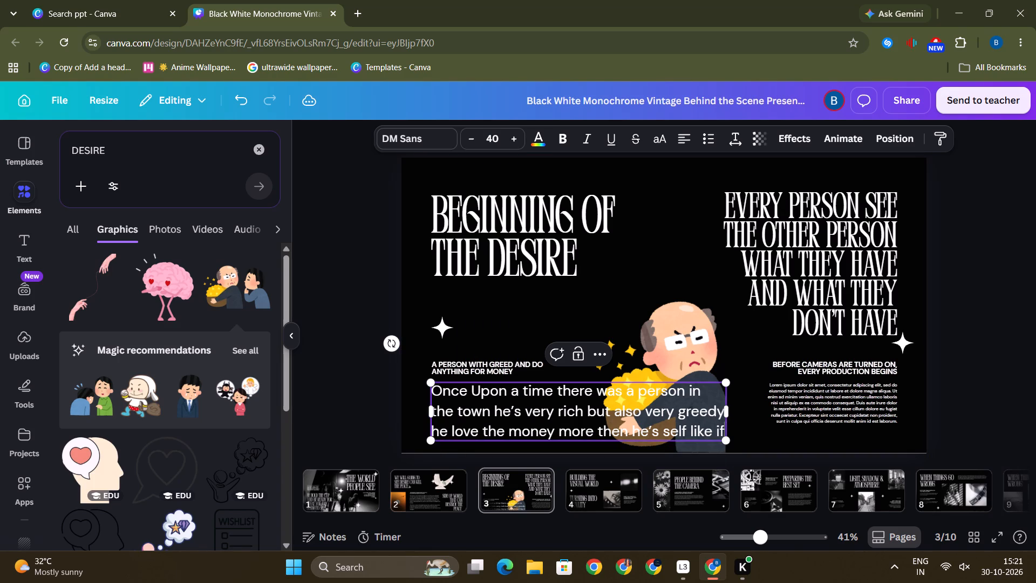
key("space")
type("hes")
key("BackSpace")
type("\\s")
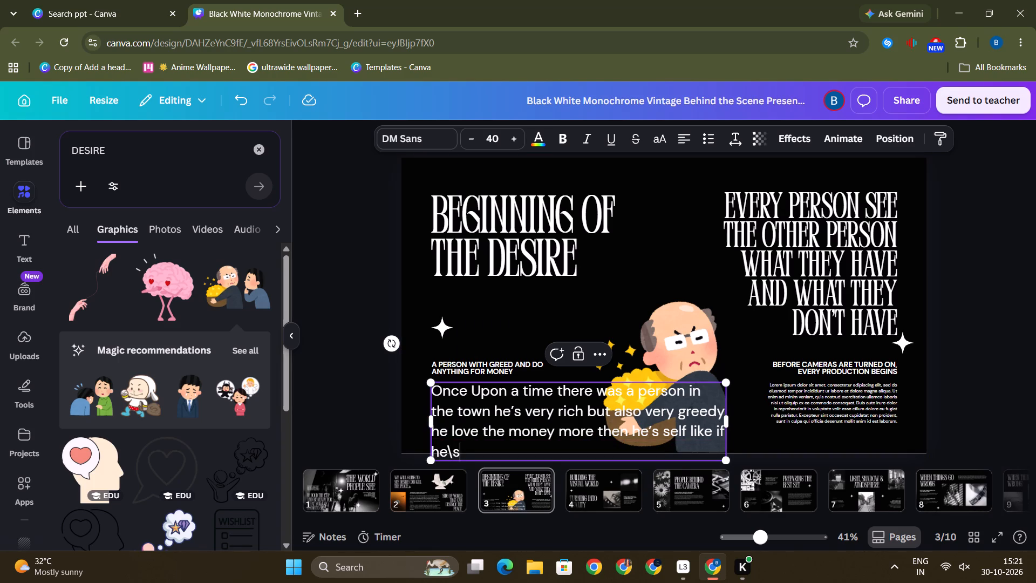
key("space")
key("BackSpace")
key("BackSpace")
key("BackSpace")
type("'s own son asking mo")
key("BackSpace")
key("BackSpace")
type("per")
key("BackSpace")
key("BackSpace")
key("BackSpace")
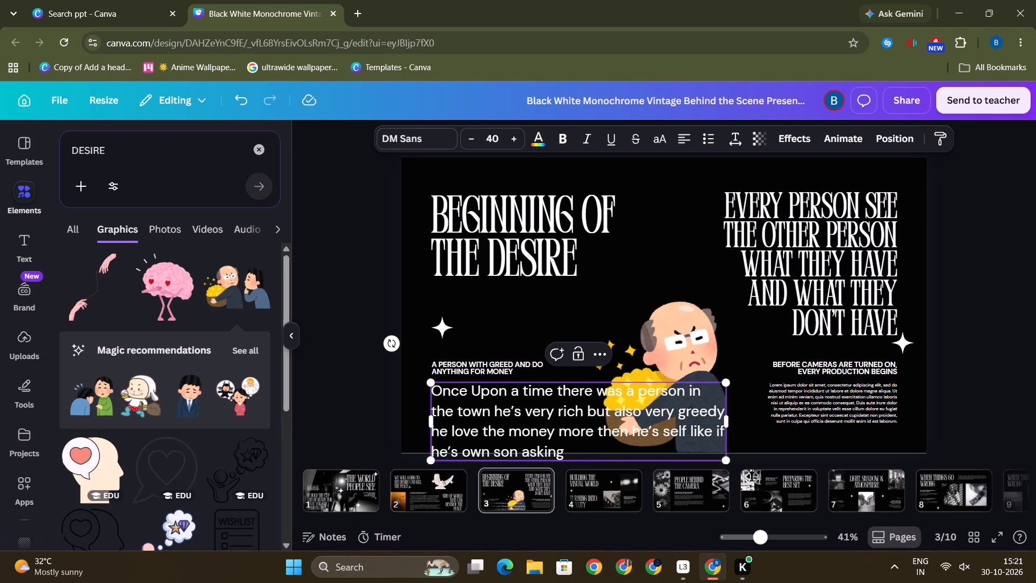
type("for moen")
key("BackSpace")
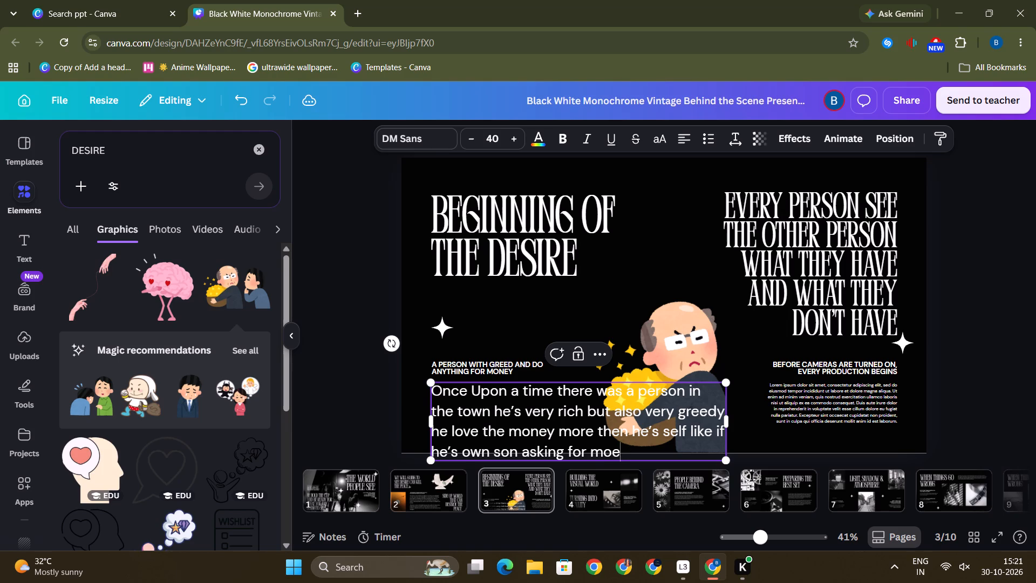
key("BackSpace")
type("ney t")
key("equal")
key("BackSpace")
key("BackSpace")
Continue the story paragraph with "he said i don't have moeny for you".
type("hes")
key("space")
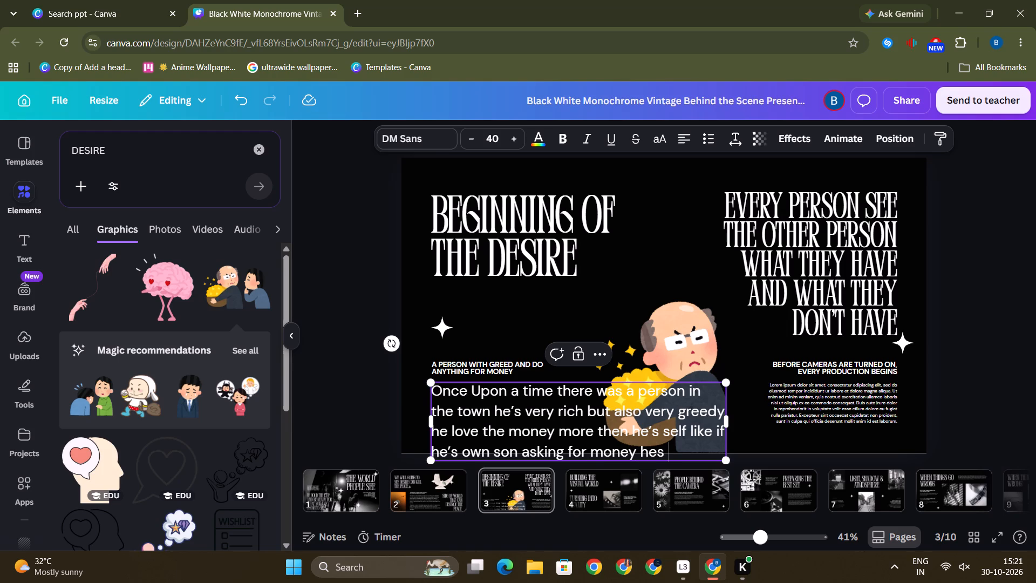
key("Insert")
key("BackSpace")
key("BackSpace")
key("BackSpace")
type("e's")
key("BackSpace")
key("BackSpace")
key("space")
type("said i dont")
key("space")
key("BackSpace")
key("BackSpace")
type("'t have moeny for you")
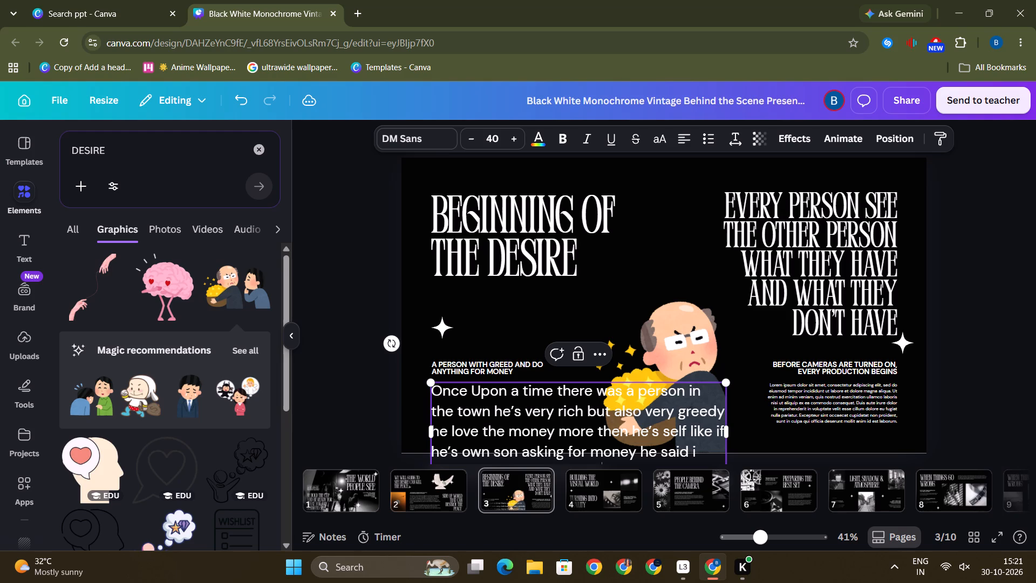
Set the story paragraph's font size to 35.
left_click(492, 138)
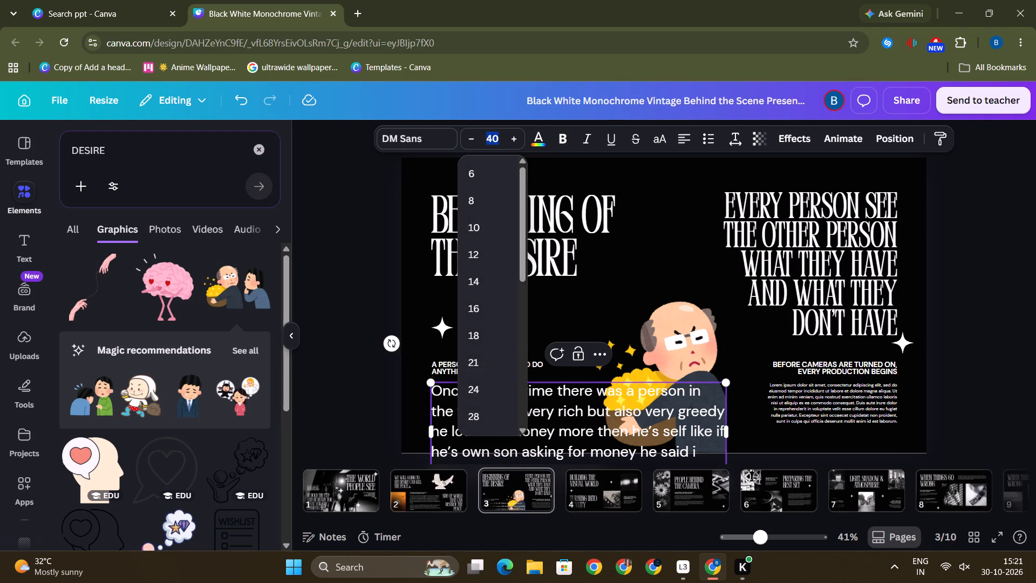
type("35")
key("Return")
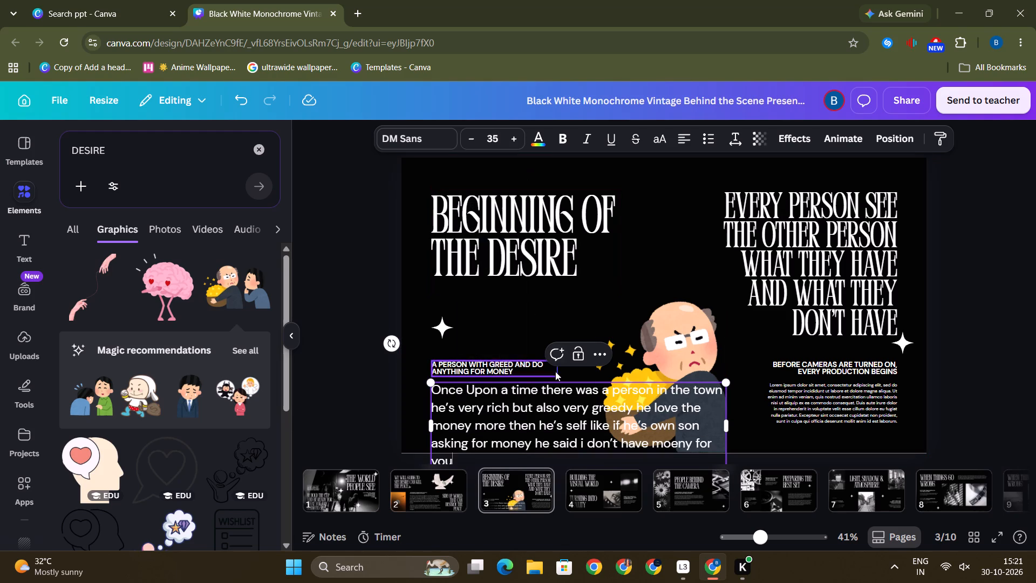
Finish the story paragraph with "go get your money by yourself".
key("space")
type("go")
key("space")
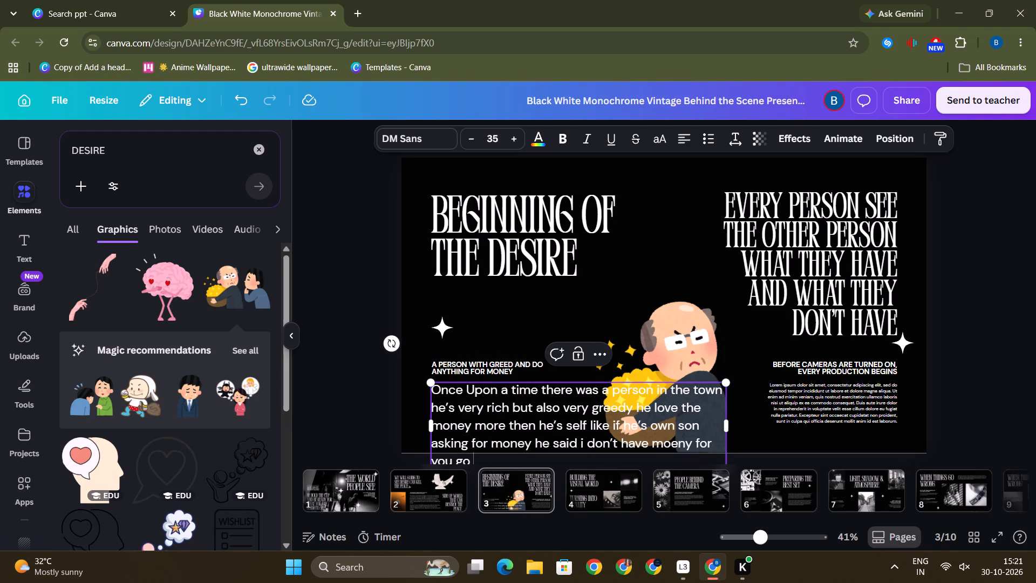
type("get")
key("space")
type("yout")
key("BackSpace")
type("r monney")
key("BackSpace")
key("BackSpace")
key("BackSpace")
type("ey by yourself")
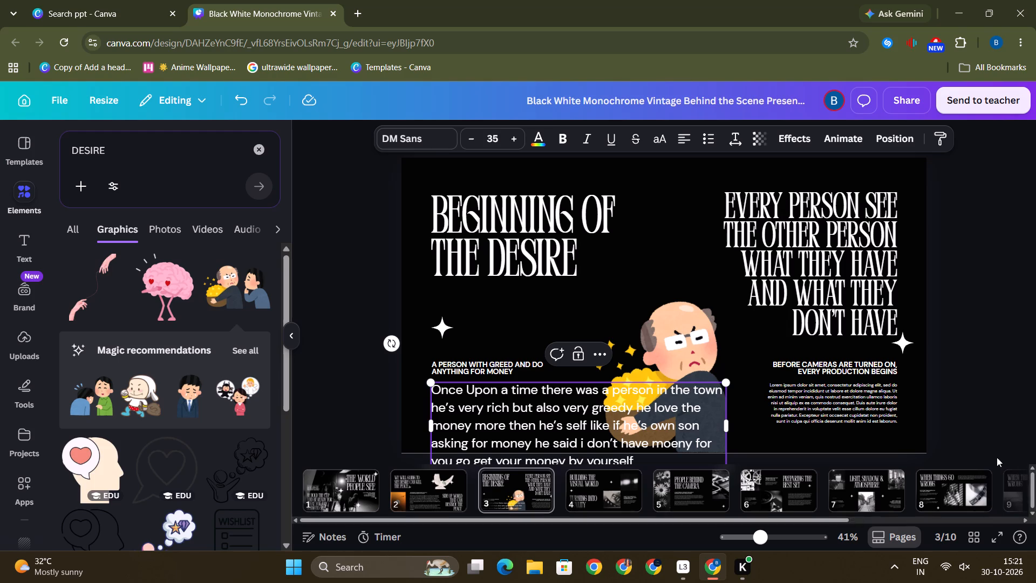
Set the story paragraph's font size to 20.
left_click(500, 143)
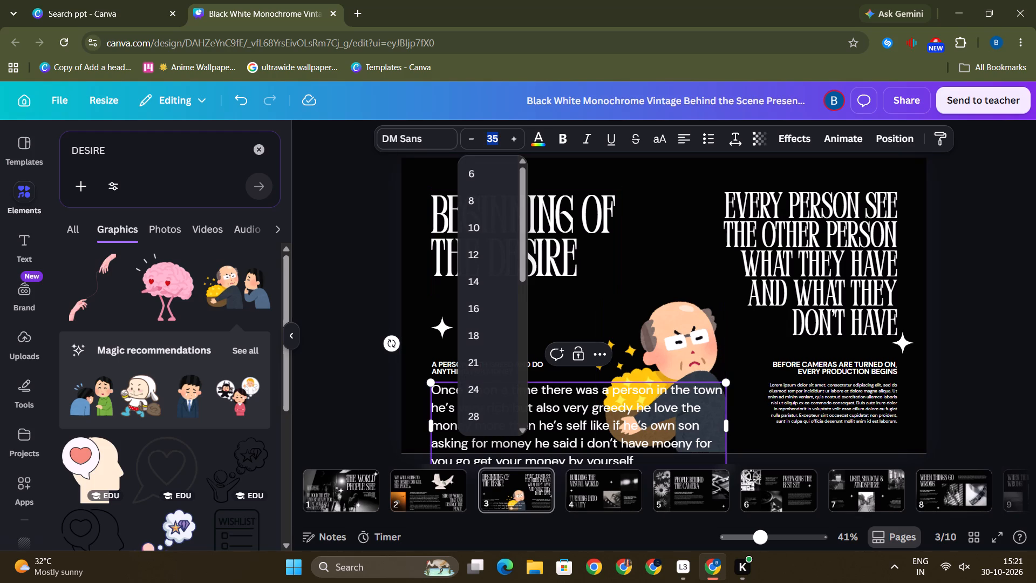
type("20")
key("Return")
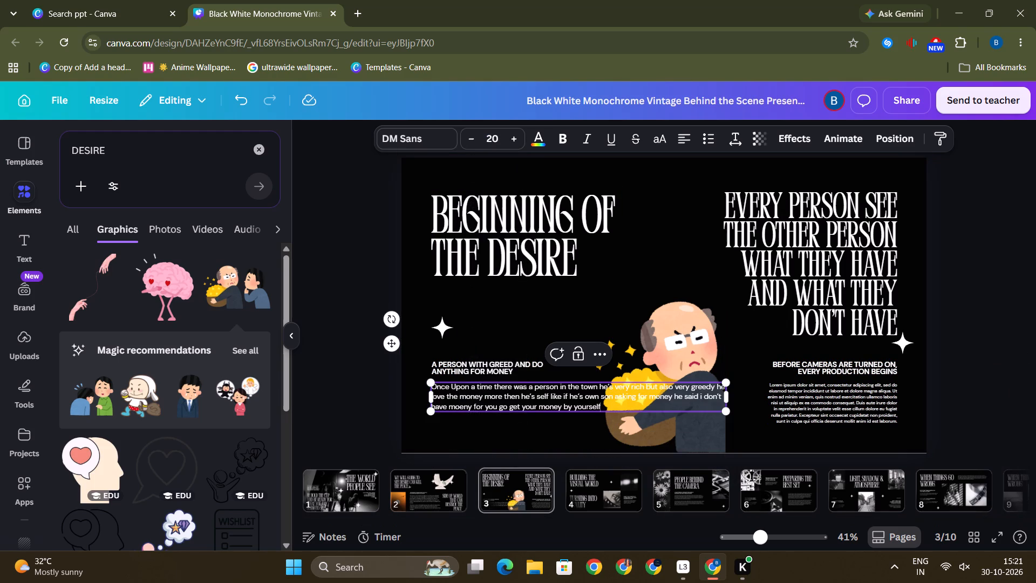
Narrow the story paragraph's text box until its far edge ends just short of the man's gold.
left_click_drag(728, 396, 623, 404)
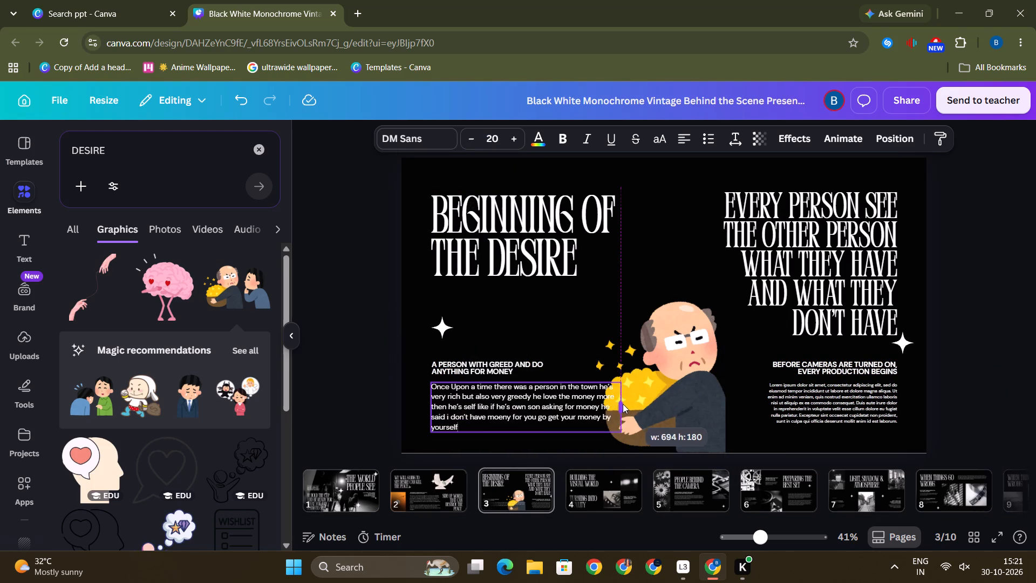
left_click_drag(623, 404, 596, 404)
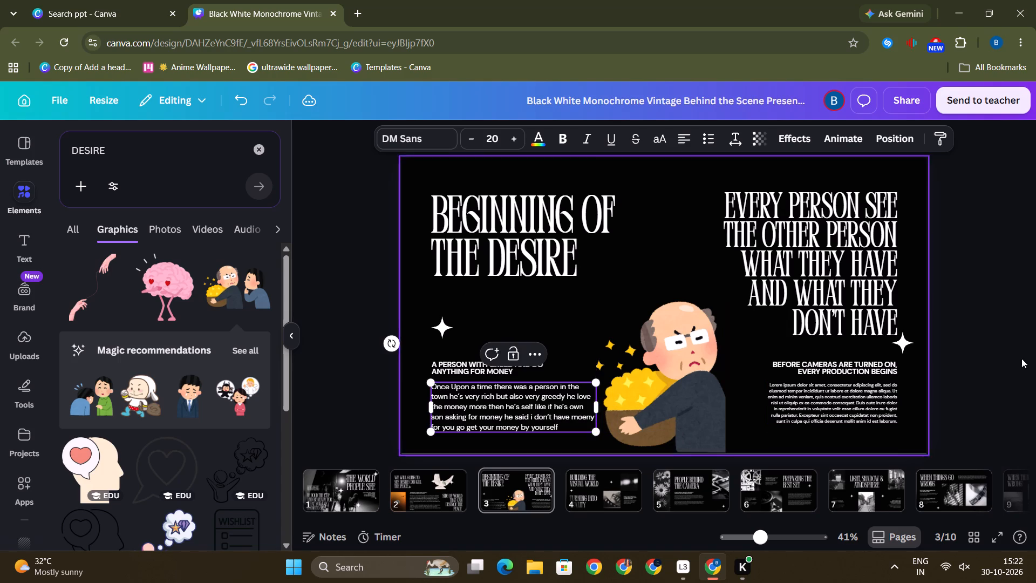
left_click(1035, 347)
Replace the subheading "Before cameras are turned on, every production begins" with "after that day he's son gone".
left_click(823, 367)
left_click(843, 364)
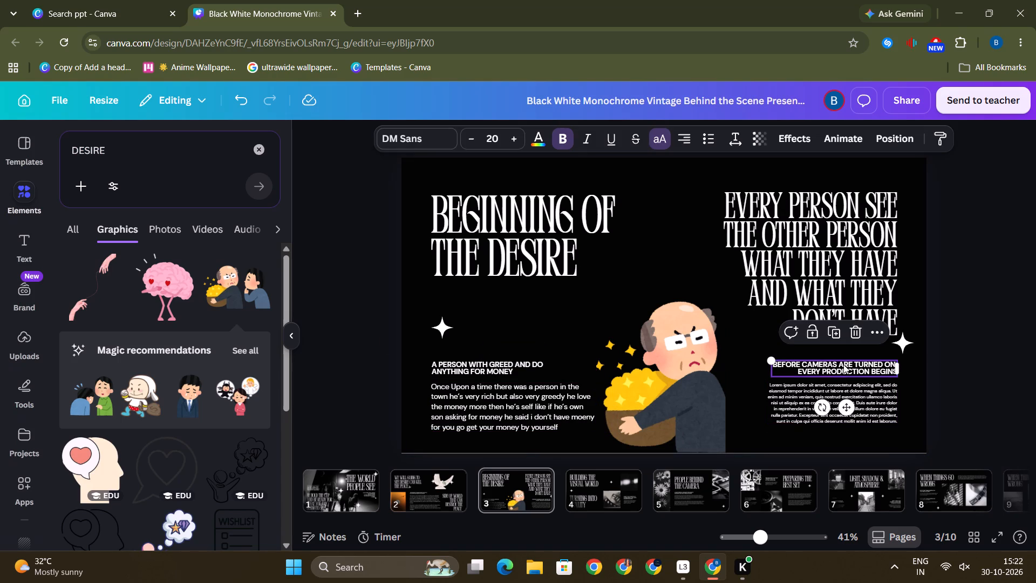
key("f")
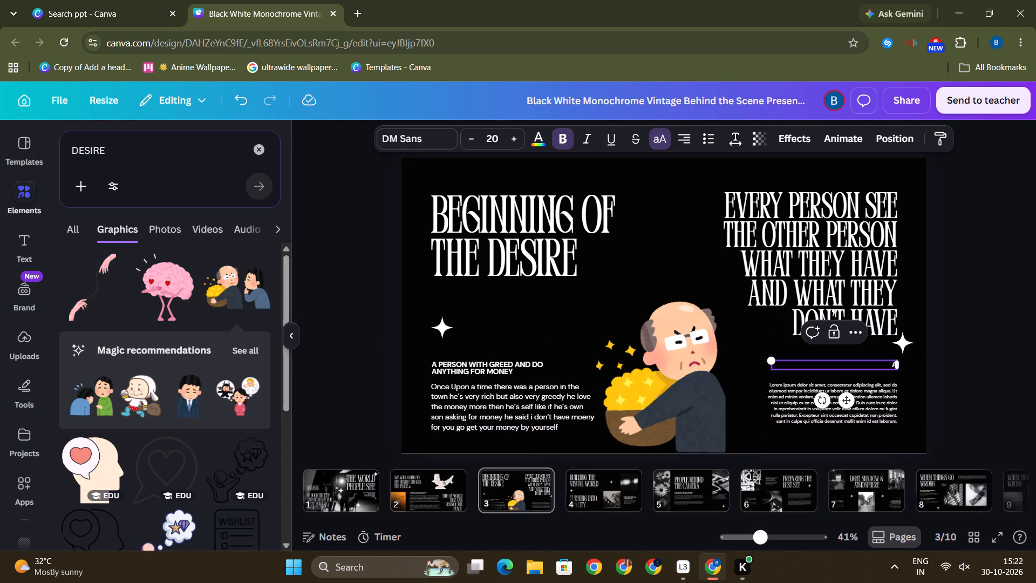
type("ter the")
key("BackSpace")
key("BackSpace")
key("a")
key("BackSpace")
type("hat t")
key("BackSpace")
type("day hes")
key("space")
key("BackSpace")
key("BackSpace")
type("'s song")
key("BackSpace")
key("space")
type("gone")
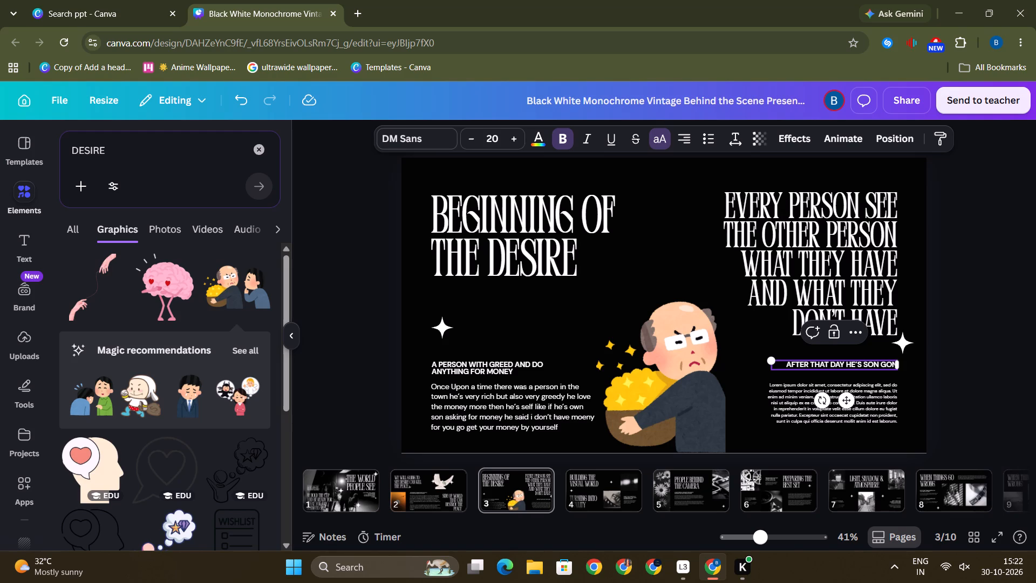
Continue the "After that day" subheading with "from his".
key("space")
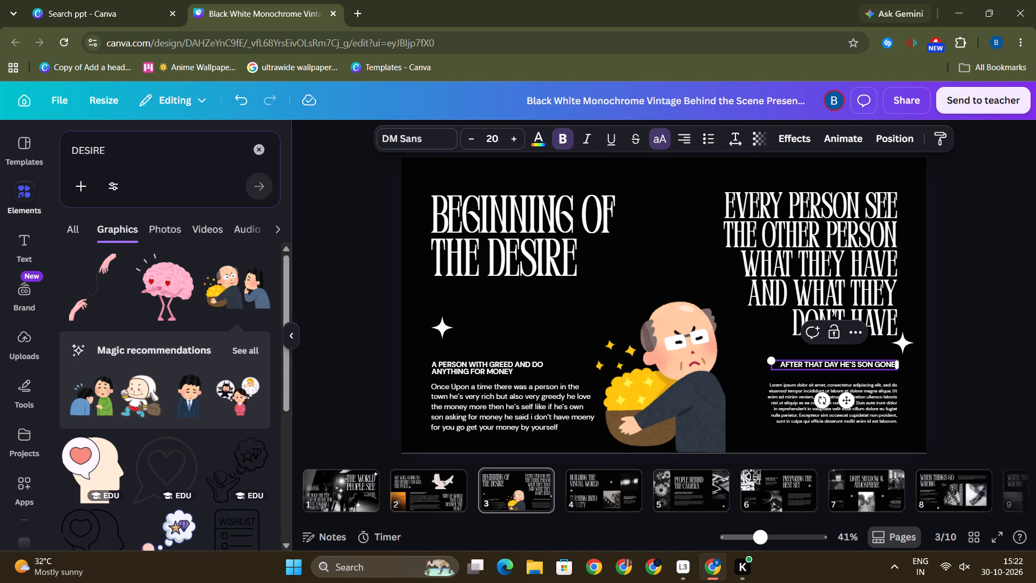
type("from")
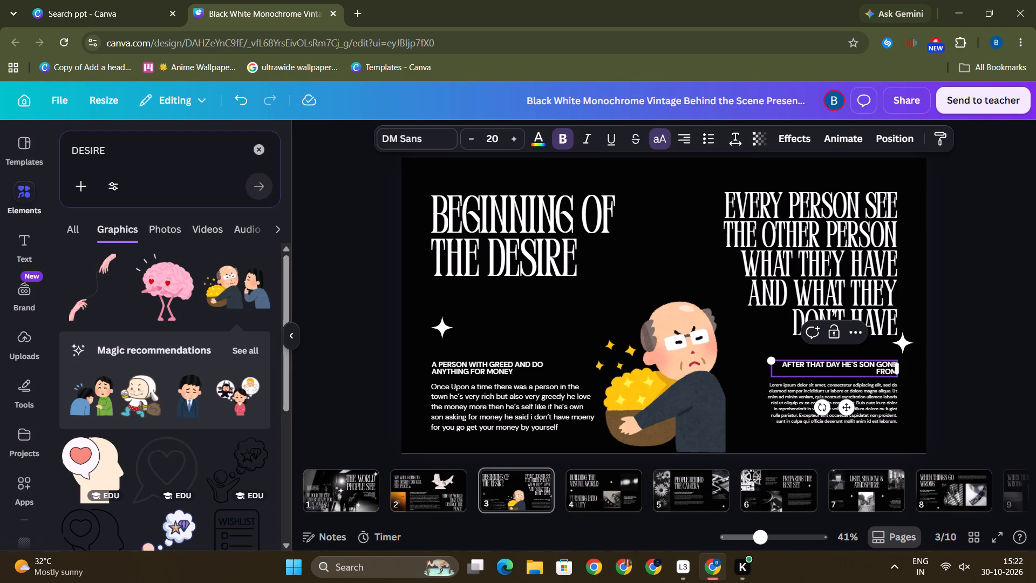
key("space")
type("his hoyu")
key("BackSpace")
key("BackSpace")
key("BackSpace")
key("BackSpace")
key("BackSpace")
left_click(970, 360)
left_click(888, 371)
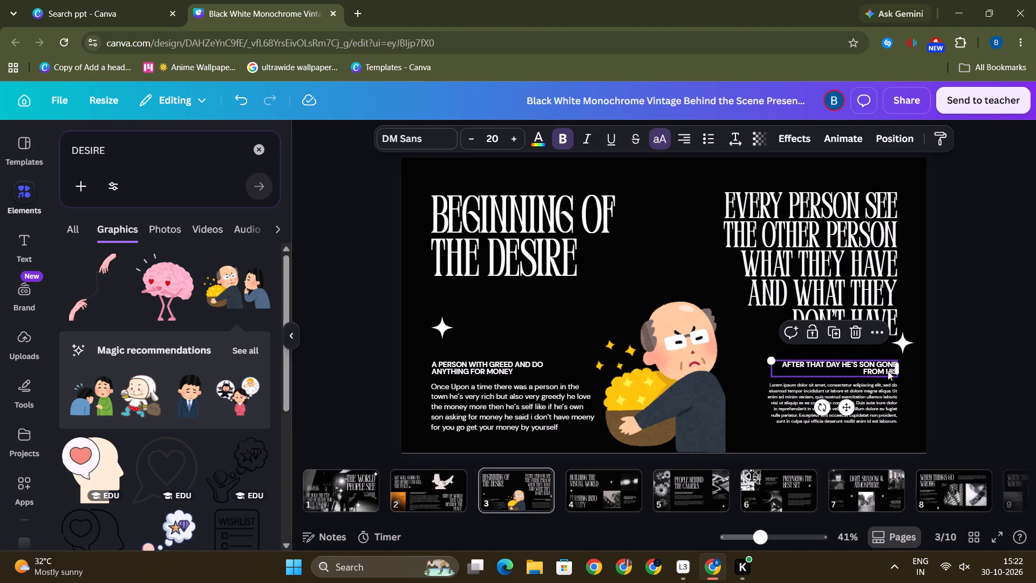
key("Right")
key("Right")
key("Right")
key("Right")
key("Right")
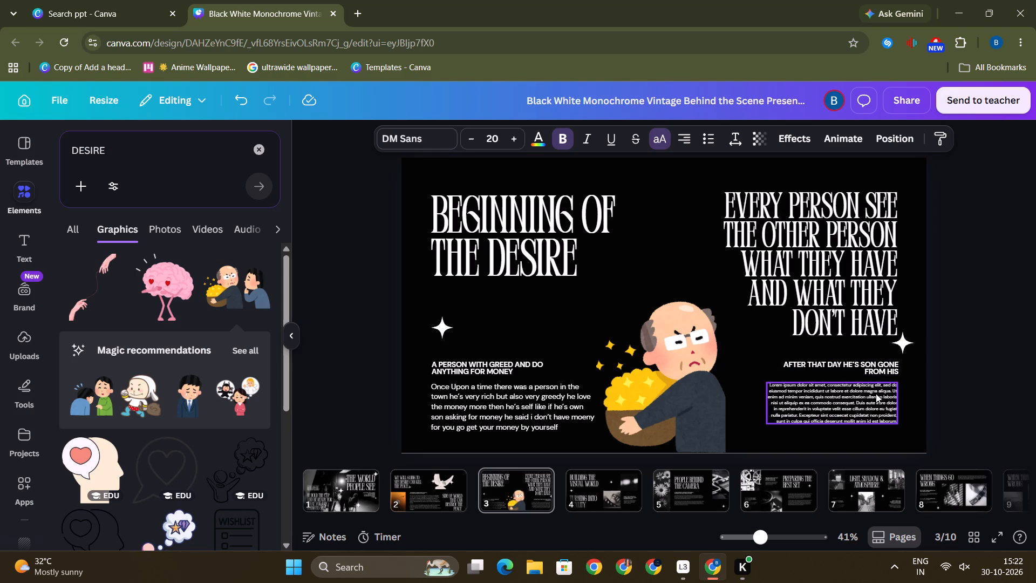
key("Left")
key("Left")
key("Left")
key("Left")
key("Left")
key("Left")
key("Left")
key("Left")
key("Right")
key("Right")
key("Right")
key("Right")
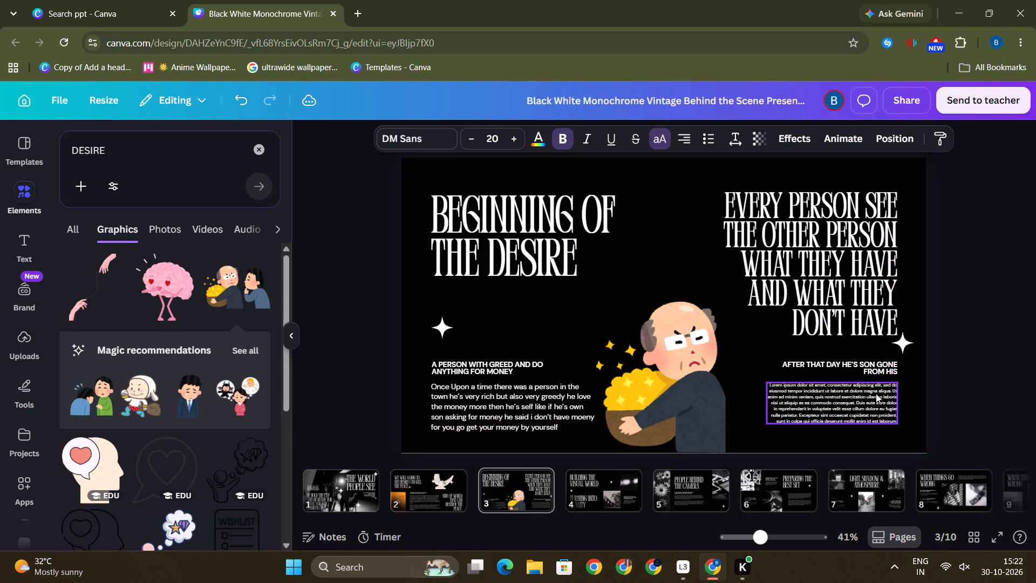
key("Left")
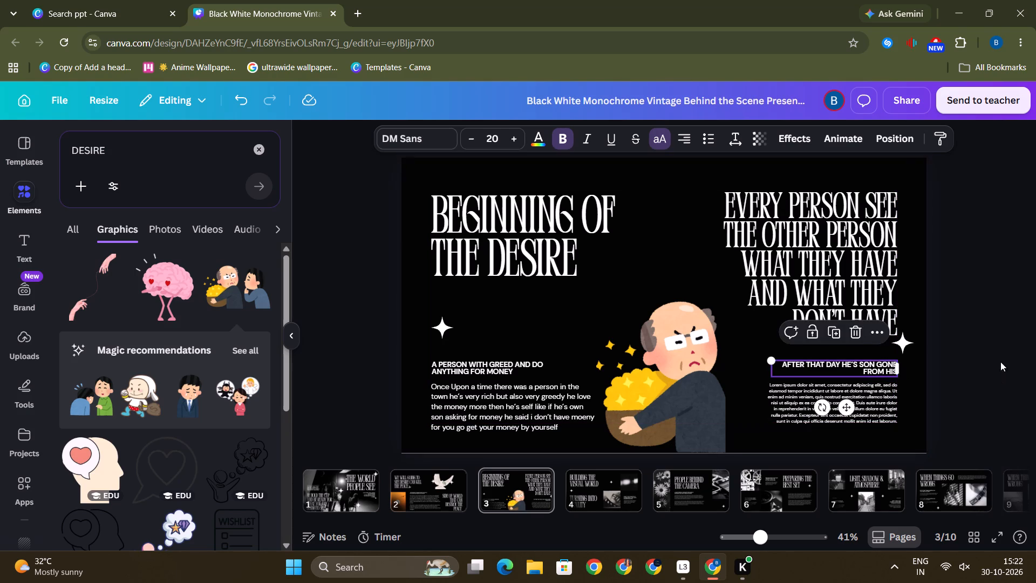
Add the word "house" to the end of the "After that day he's son gone from his" subheading.
left_click(1000, 362)
double_click(867, 371)
key("Right")
key("Right")
key("Right")
key("Right")
key("Right")
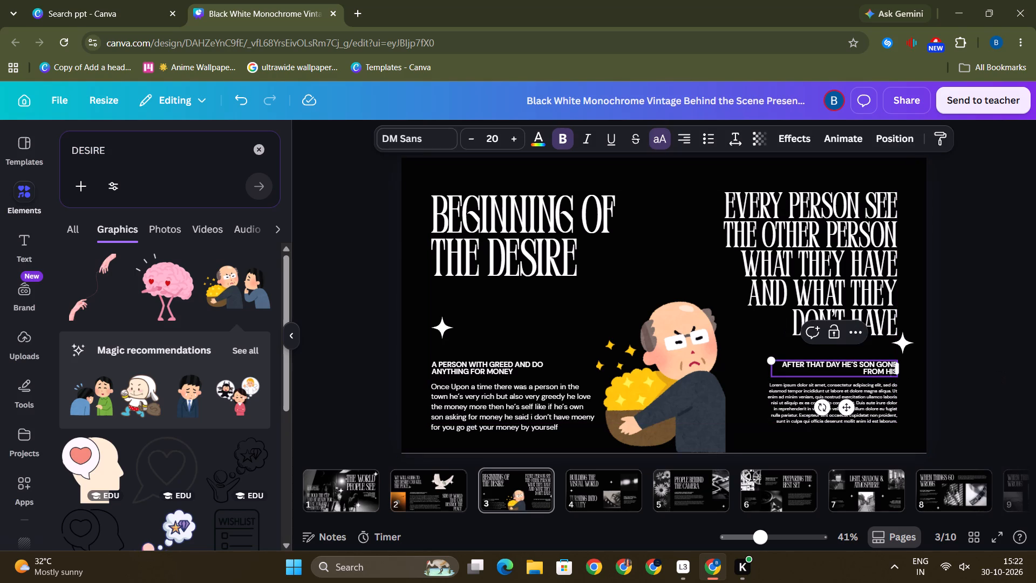
key("Right")
key("Right")
key("Right")
key("Right")
key("Right")
key("Right")
key("Right")
key("Right")
key("space")
type("house")
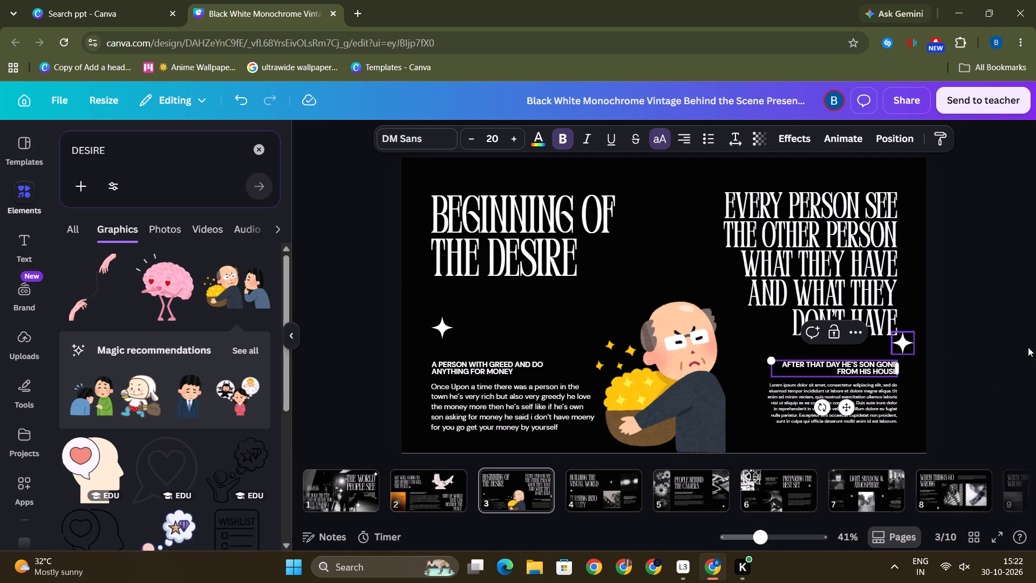
left_click(1028, 347)
Widen the placeholder paragraph's text box under the "After that day" subheading until it reaches across the man's gold.
left_click(874, 398)
left_click(840, 404)
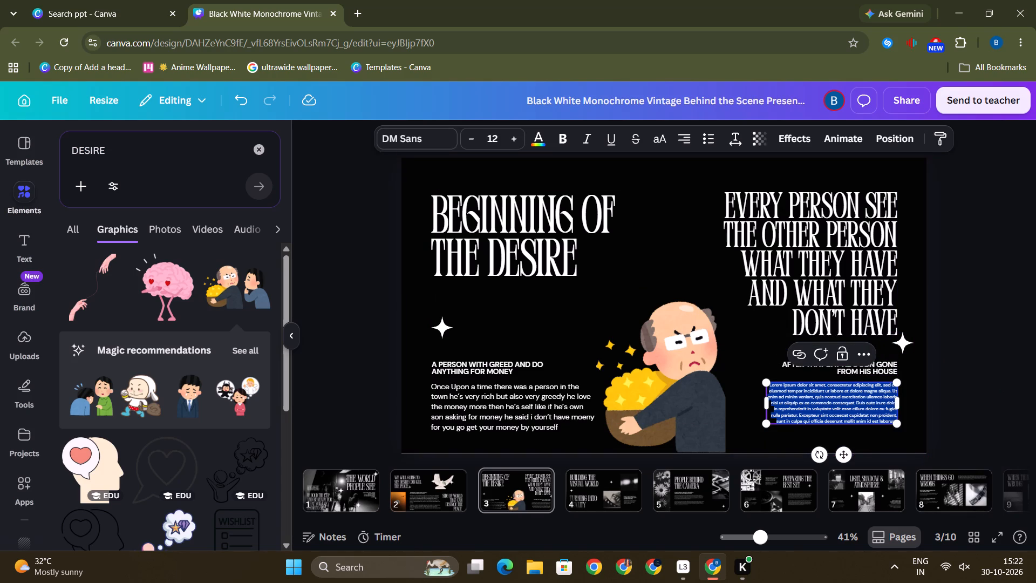
left_click_drag(763, 403, 609, 394)
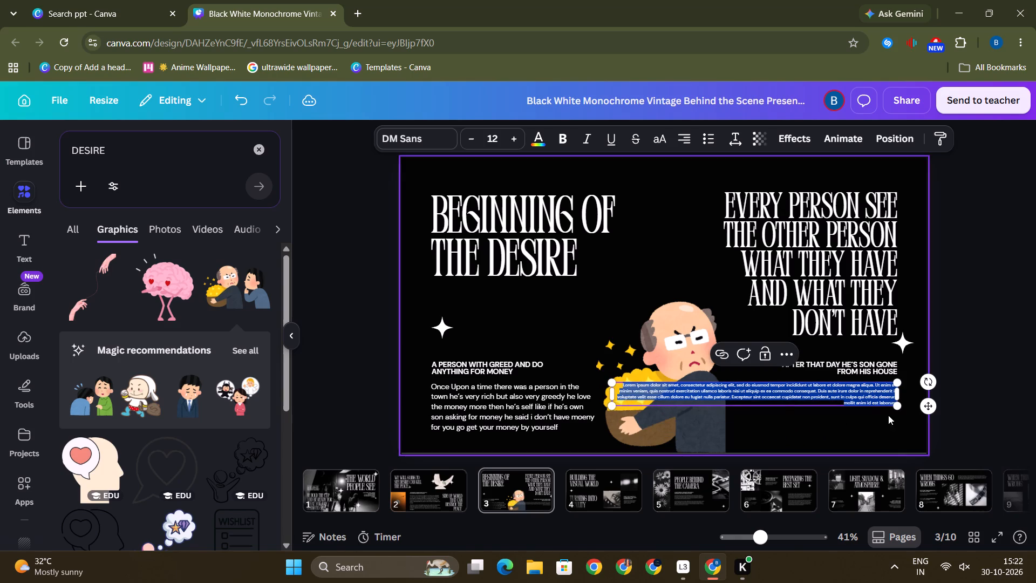
left_click_drag(895, 406, 896, 417)
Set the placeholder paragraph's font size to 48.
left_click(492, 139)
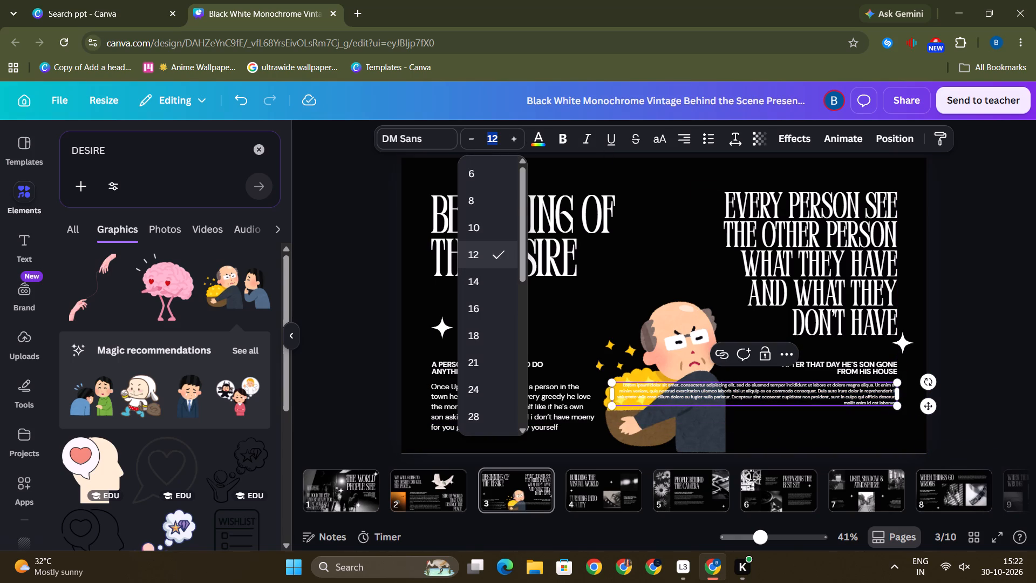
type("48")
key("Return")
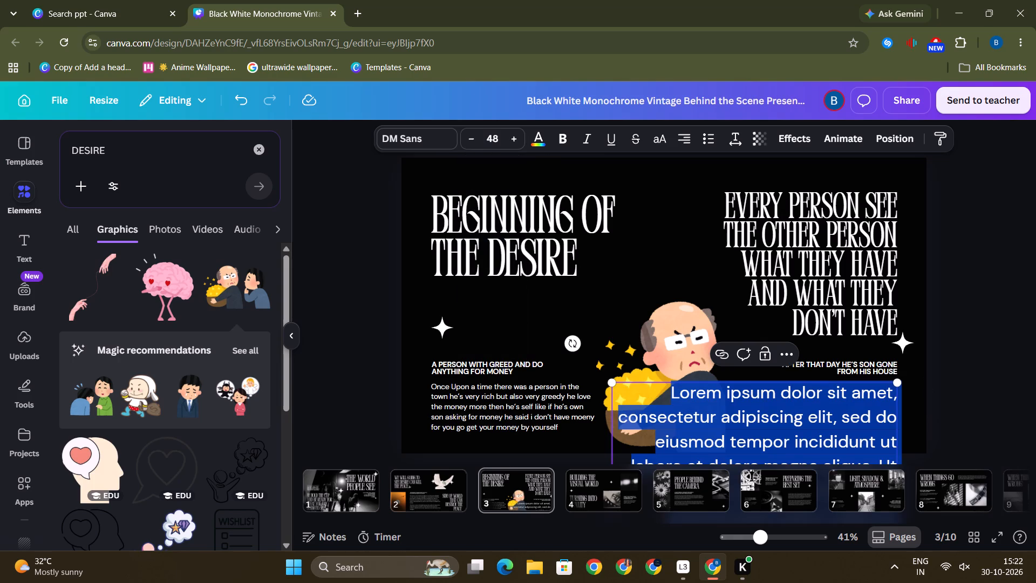
Replace the placeholder paragraph under the "After that day" subheading with "The son".
key("BackSpace")
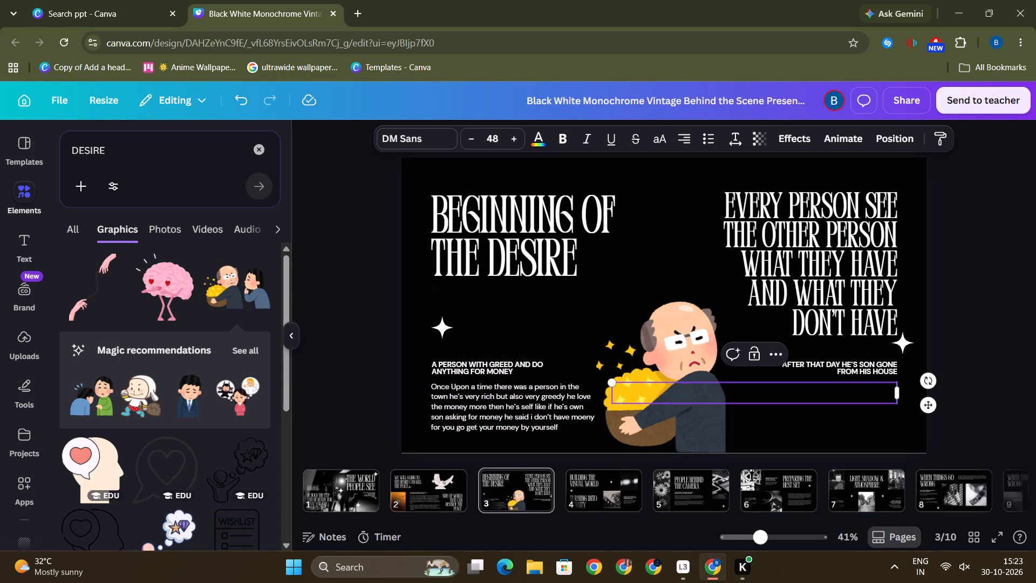
type("the")
key("space")
key("BackSpace")
key("BackSpace")
key("BackSpace")
key("BackSpace")
key("BackSpace")
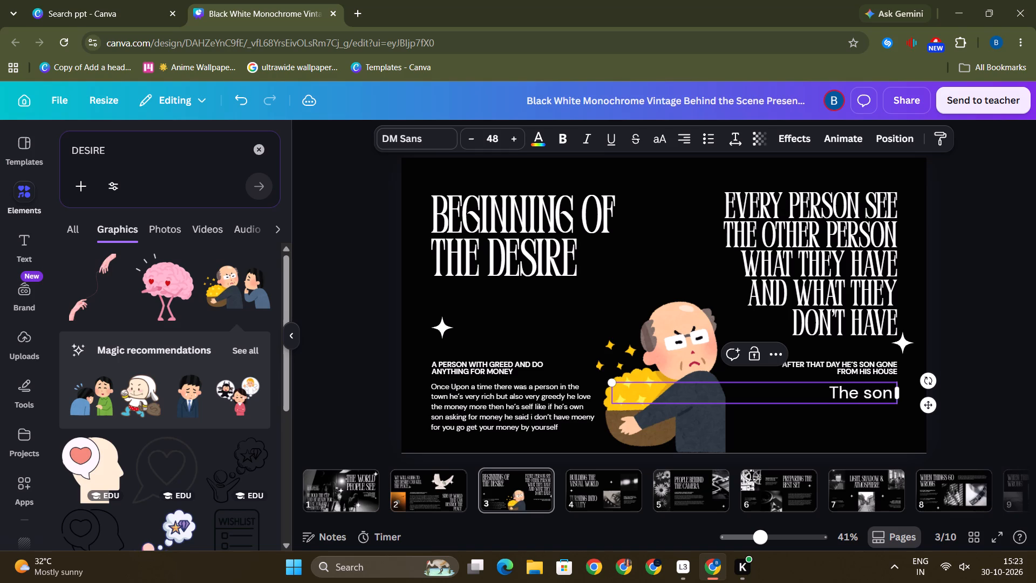
Continue the "The son" paragraph with "go for work and job to earn money".
type("go for work and job to ;")
key("BackSpace")
type("eanr")
key("space")
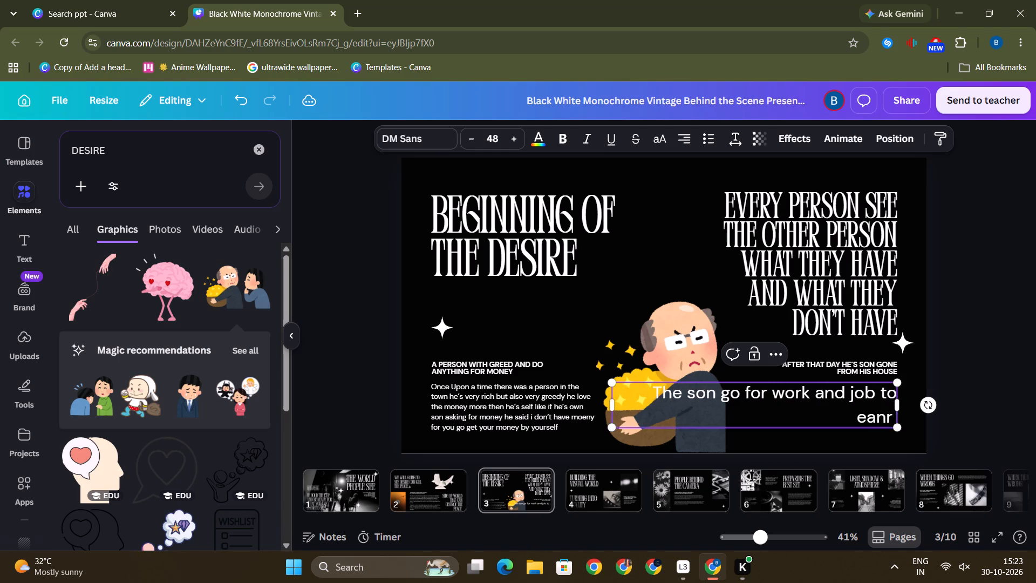
key("BackSpace")
key("BackSpace")
key("BackSpace")
type("rn moeny")
key("BackSpace")
key("BackSpace")
key("BackSpace")
type("ney")
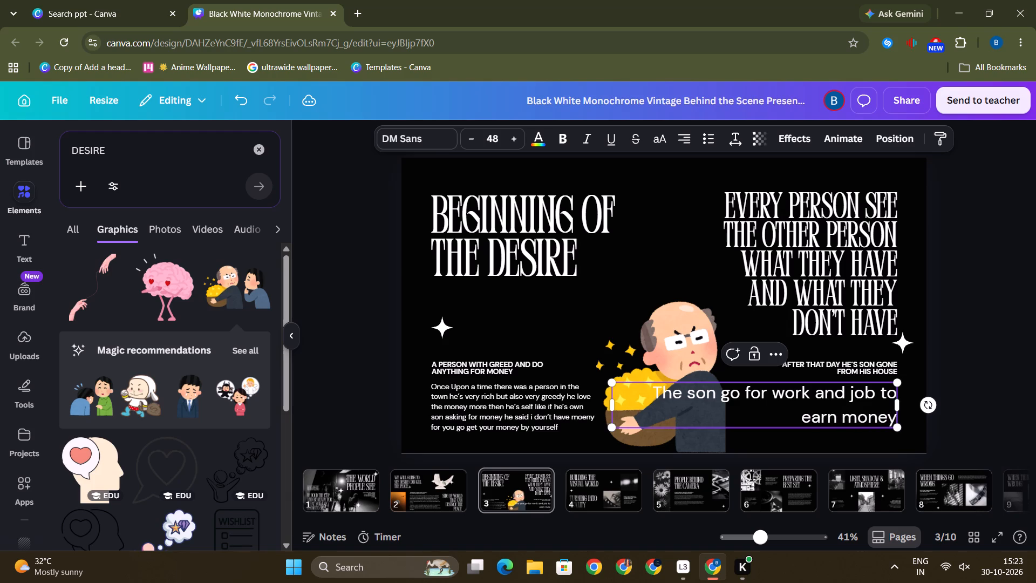
Continue the son's paragraph with "because he want to have money for".
key("space")
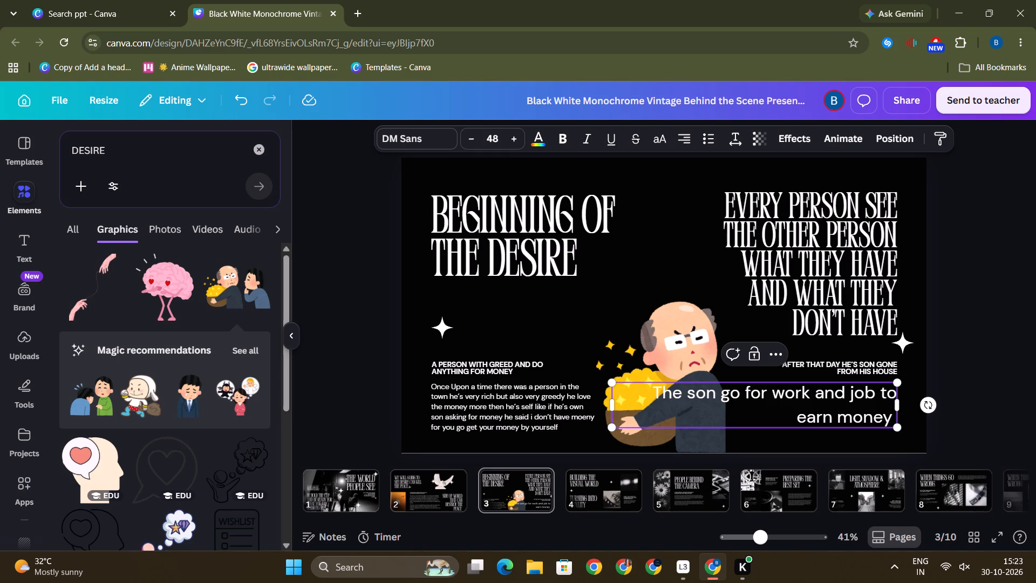
type("bne")
key("Insert")
key("BackSpace")
key("BackSpace")
key("BackSpace")
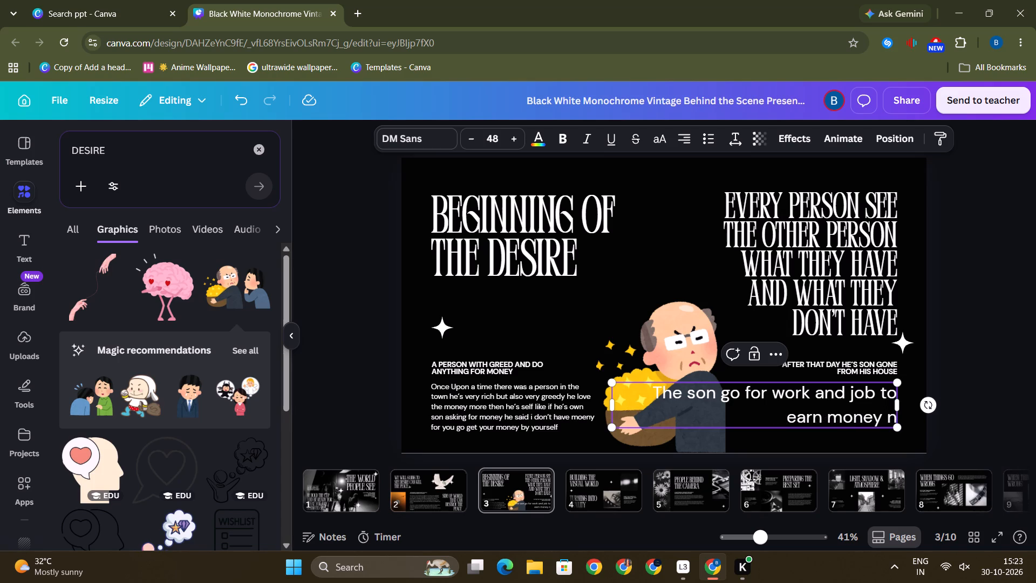
type("because he want top")
key("space")
key("BackSpace")
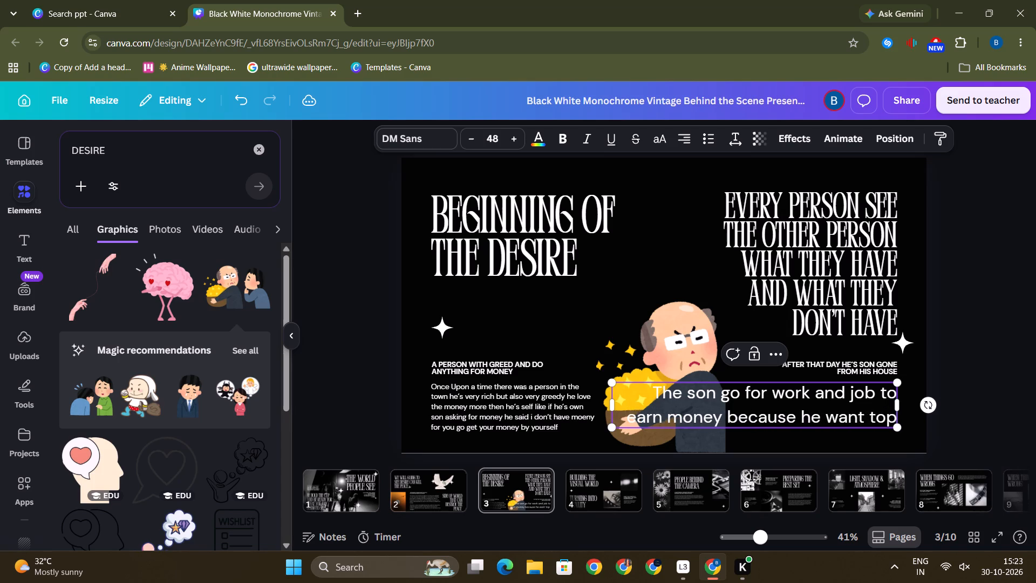
key("BackSpace")
key("space")
type("have mone")
key("BackSpace")
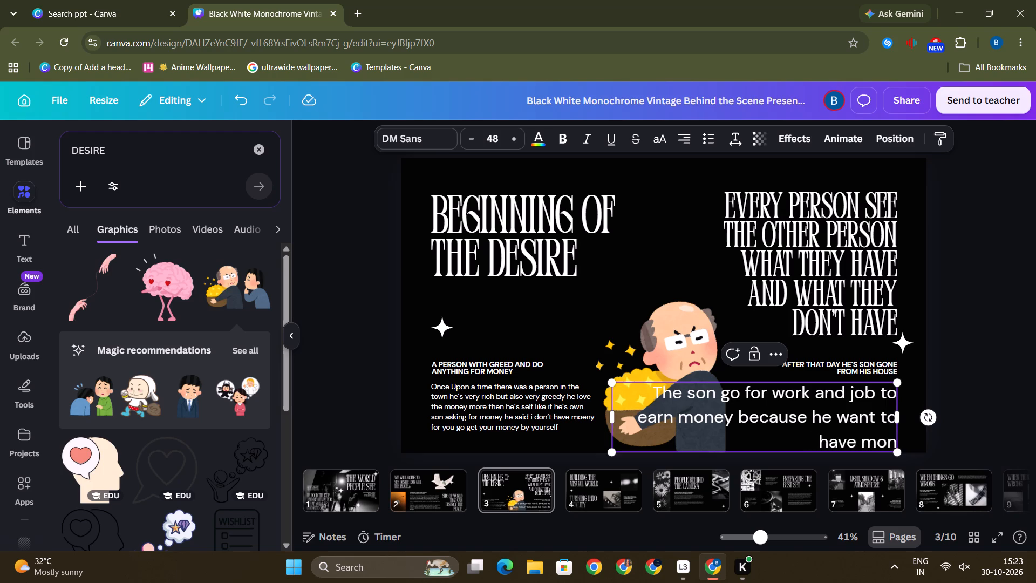
type("ey for")
key("space")
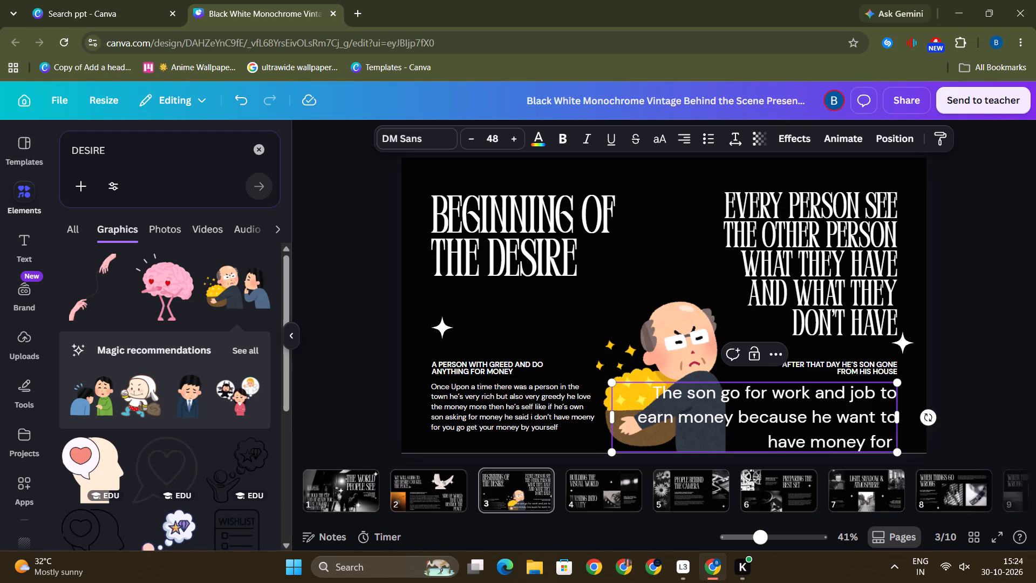
Continue the son's paragraph with "his mom is had a disease".
type("his mom")
key("space")
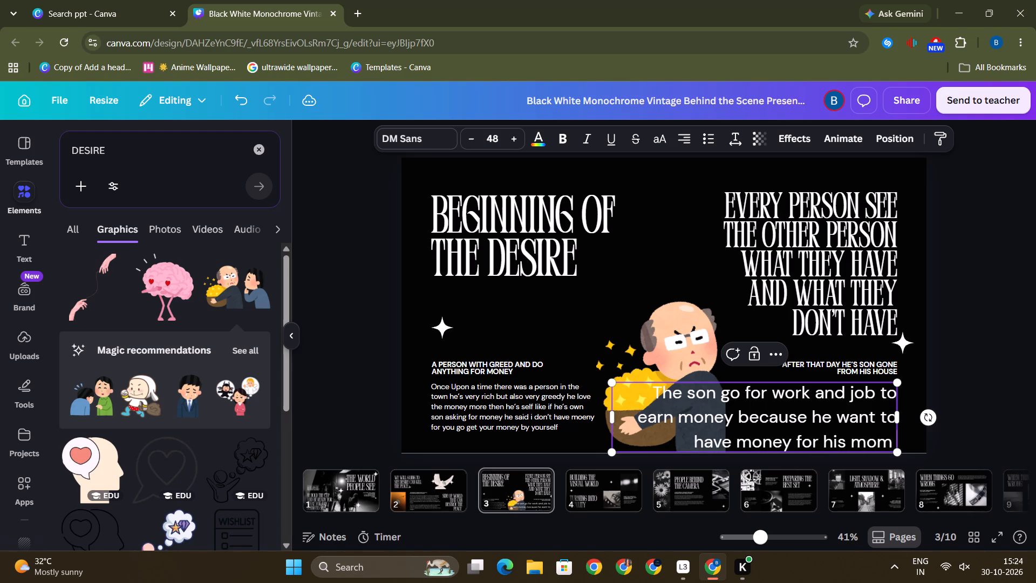
type("is")
key("space")
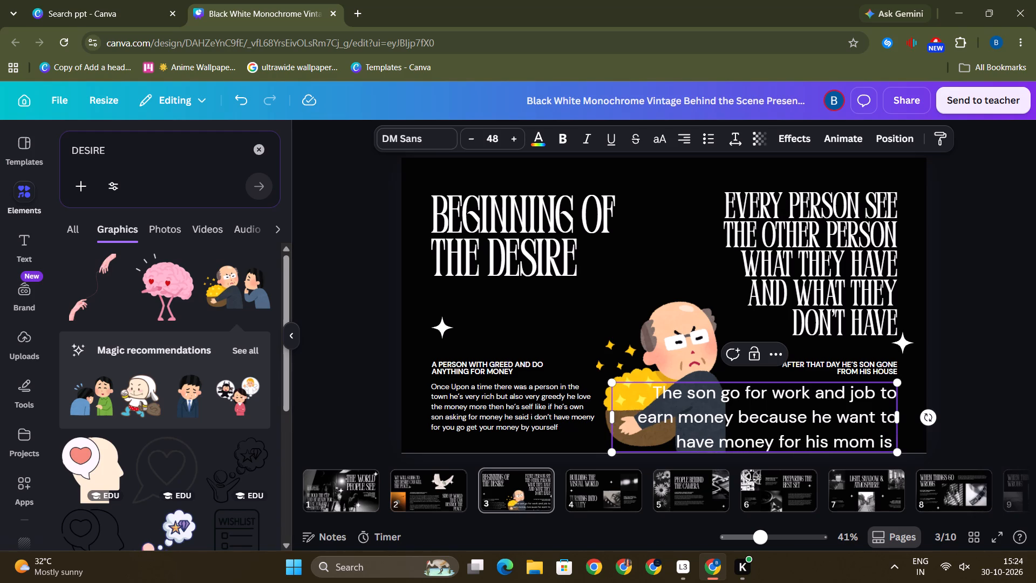
type("had a")
key("space")
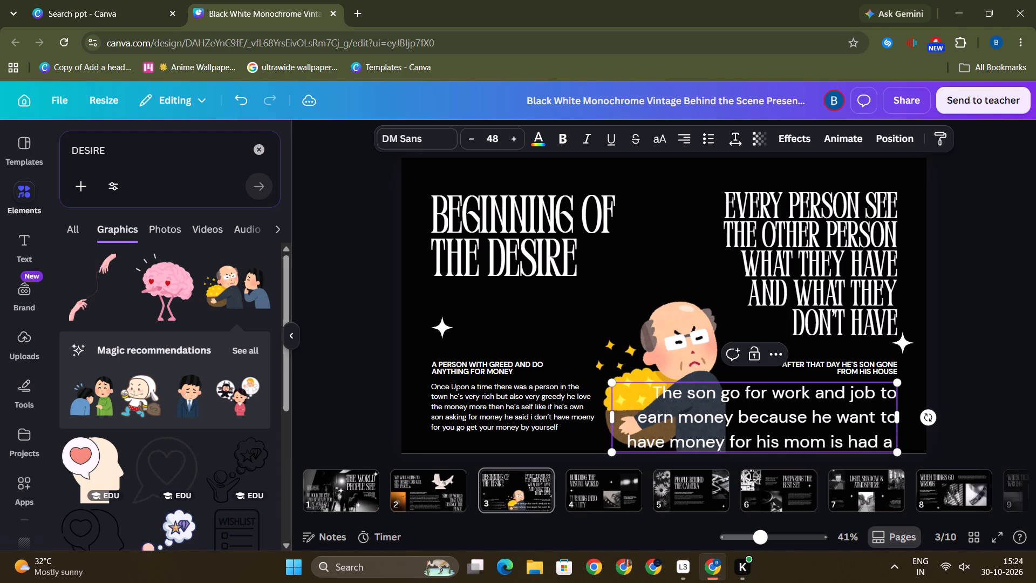
type("dei")
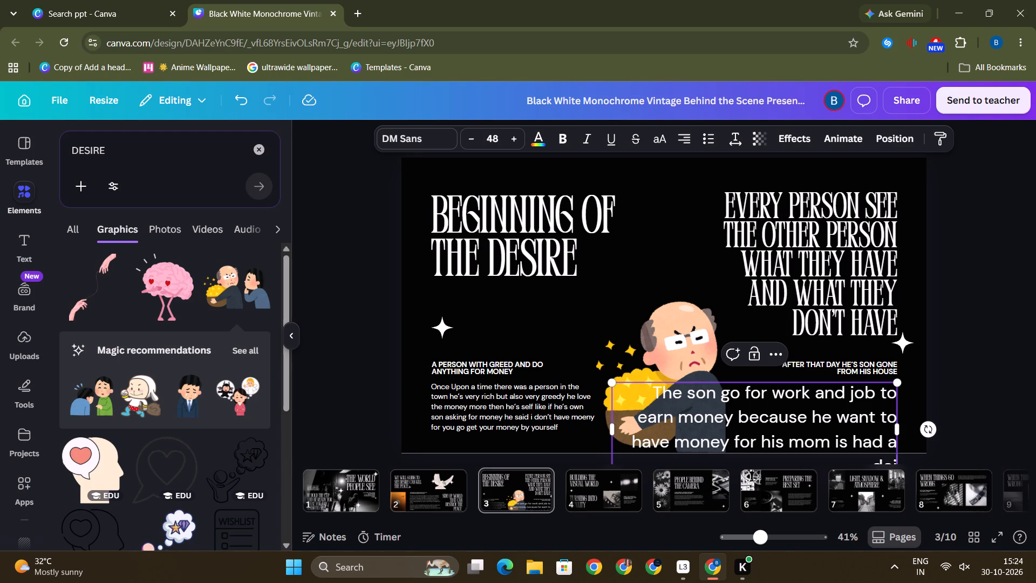
key("BackSpace")
key("BackSpace")
type("isea")
type("se")
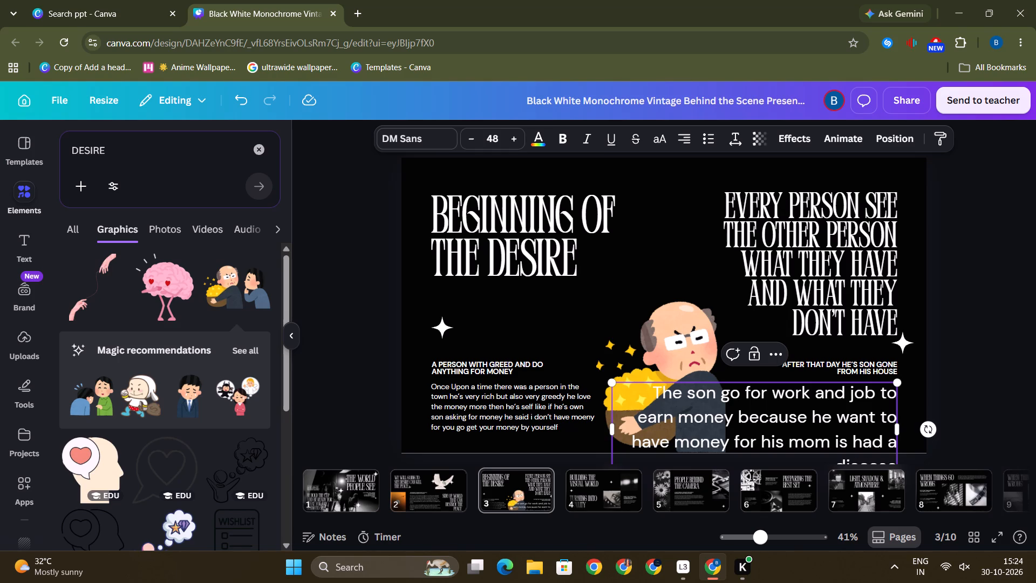
Set the son's paragraph font size to 40.
left_click(492, 139)
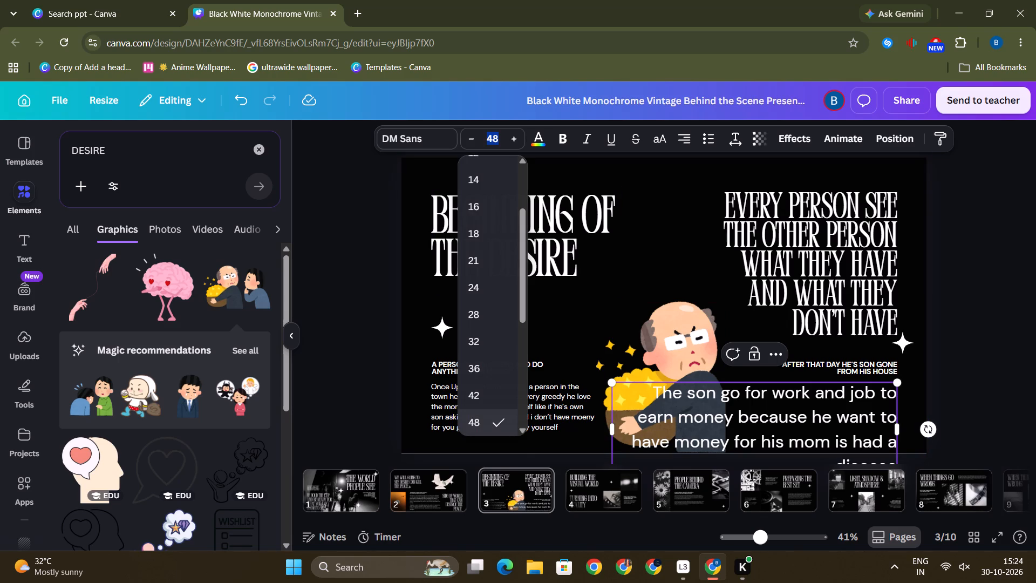
type("40")
key("Return")
End the "is had a disease" sentence with a period.
key("backslash")
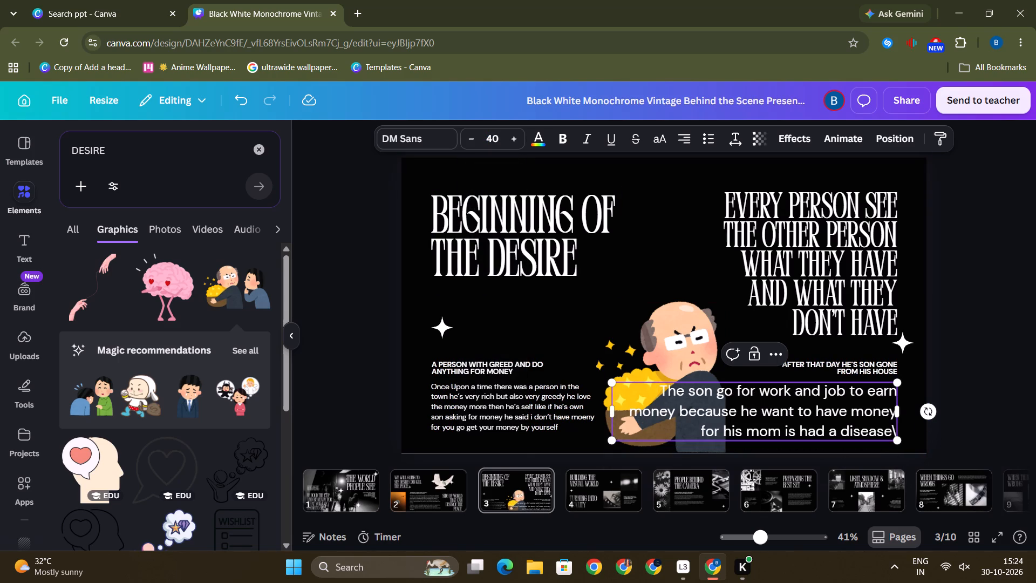
key("BackSpace")
key("space")
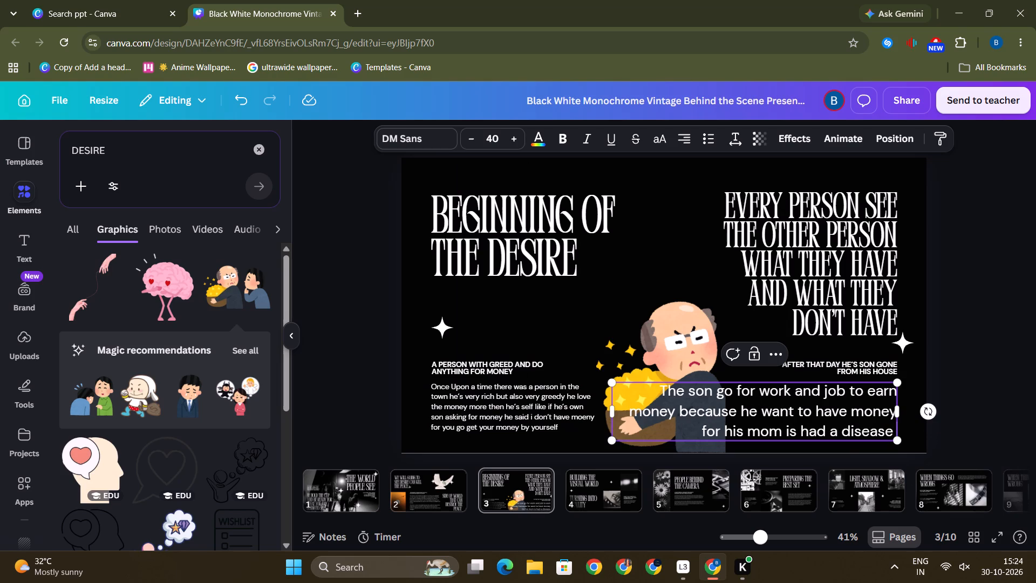
key("h")
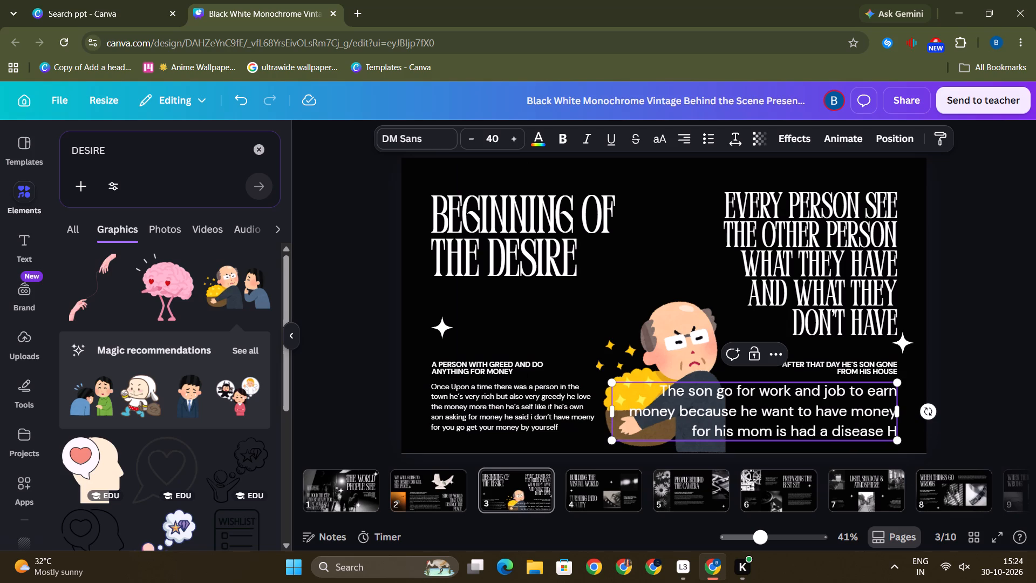
key("BackSpace")
key("BackSpace")
key("period")
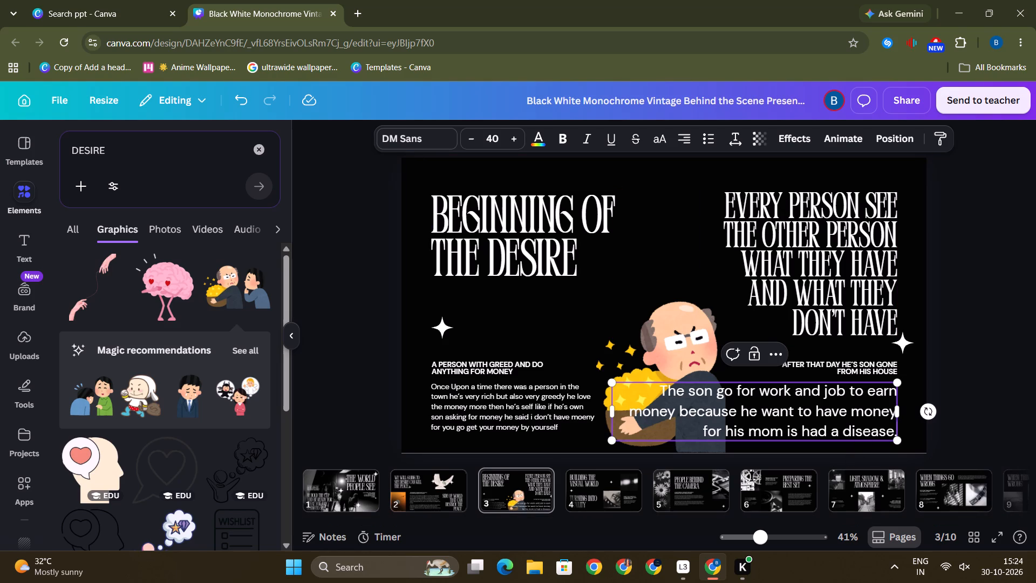
Continue the son's paragraph with "And also he's very angry on his dad because".
key("space")
type("A")
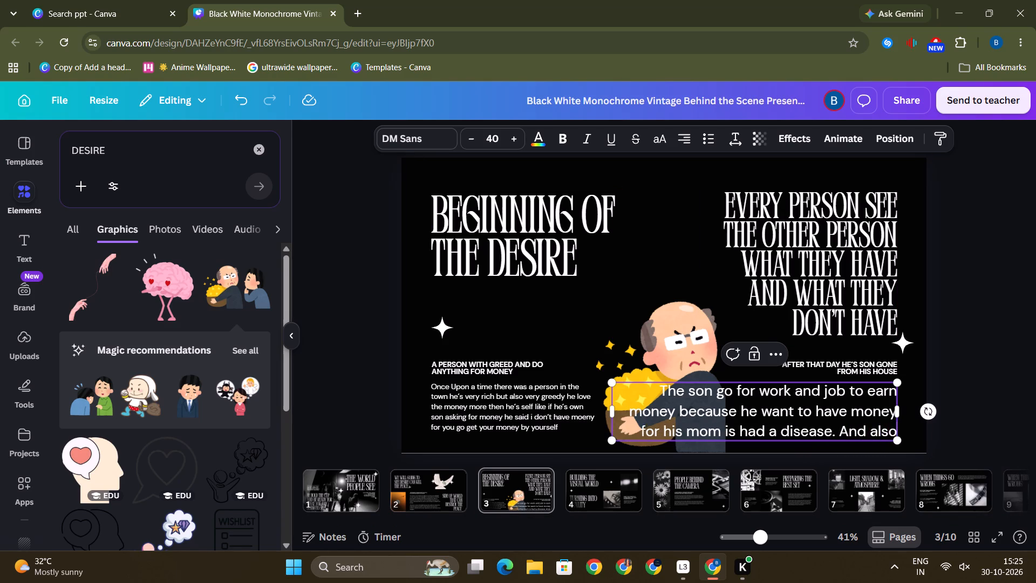
type("es")
key("Insert")
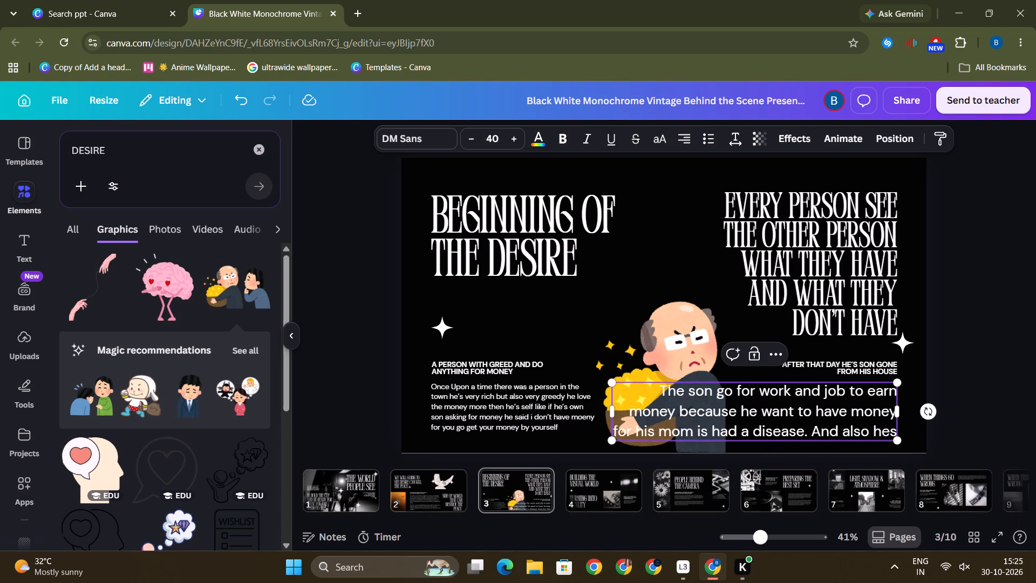
key("BackSpace")
type("'s very angy")
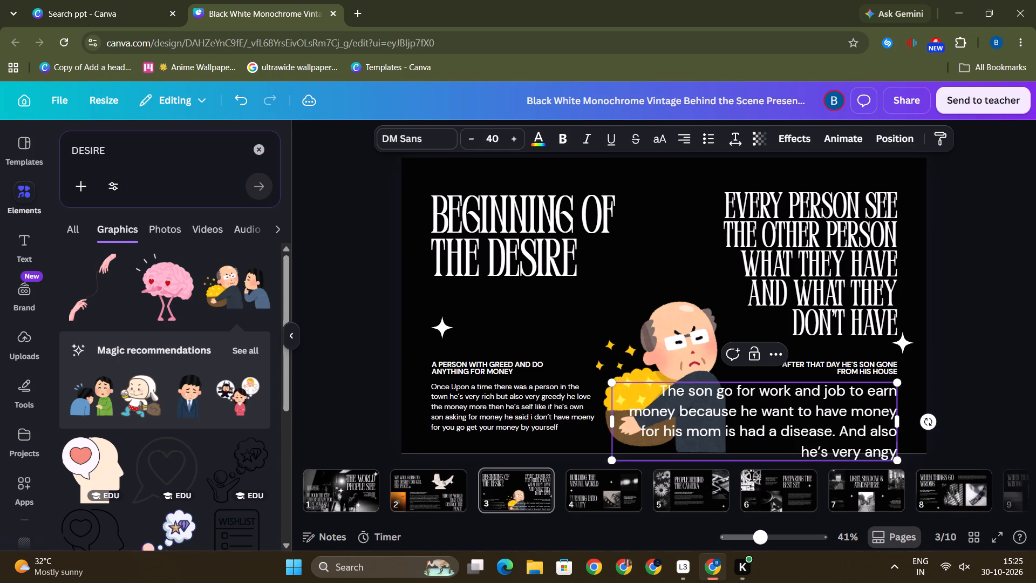
key("BackSpace")
type("ry on his dad bec")
key("BackSpace")
key("BackSpace")
key("BackSpace")
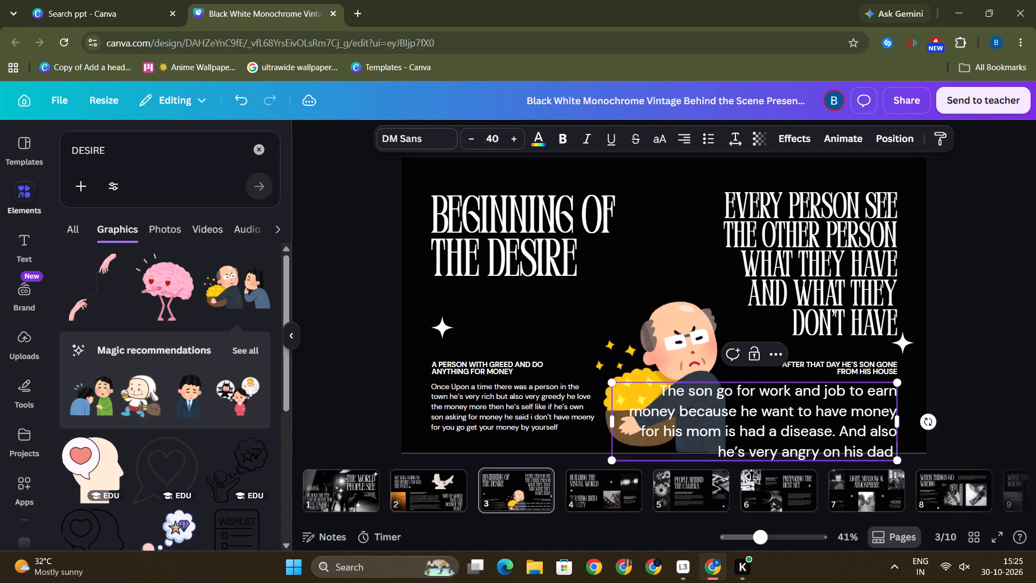
type("because")
key("space")
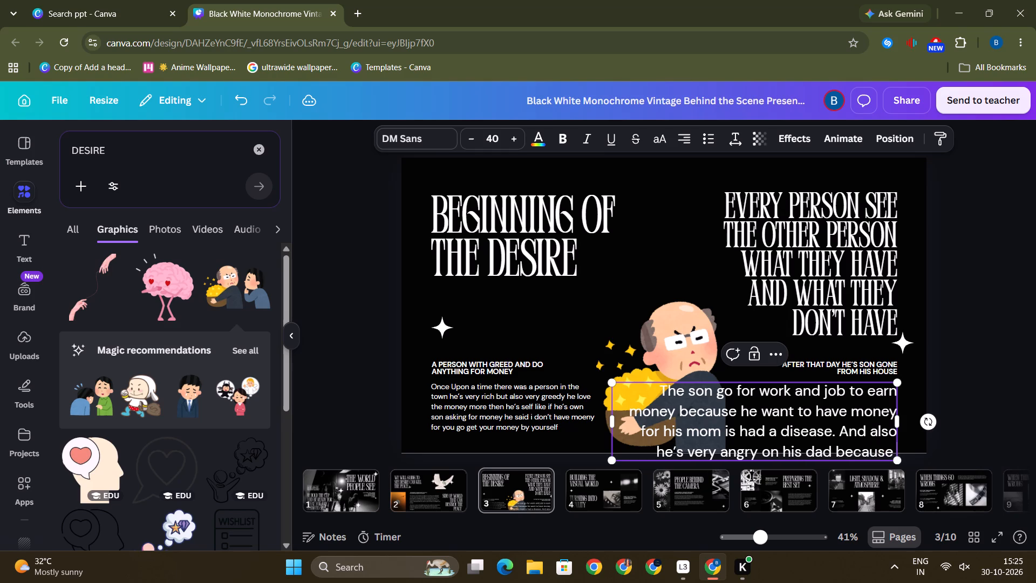
Add "he" to the end of the son's paragraph.
type("he v")
key("BackSpace")
type("nebver")
key("BackSpace")
key("BackSpace")
key("BackSpace")
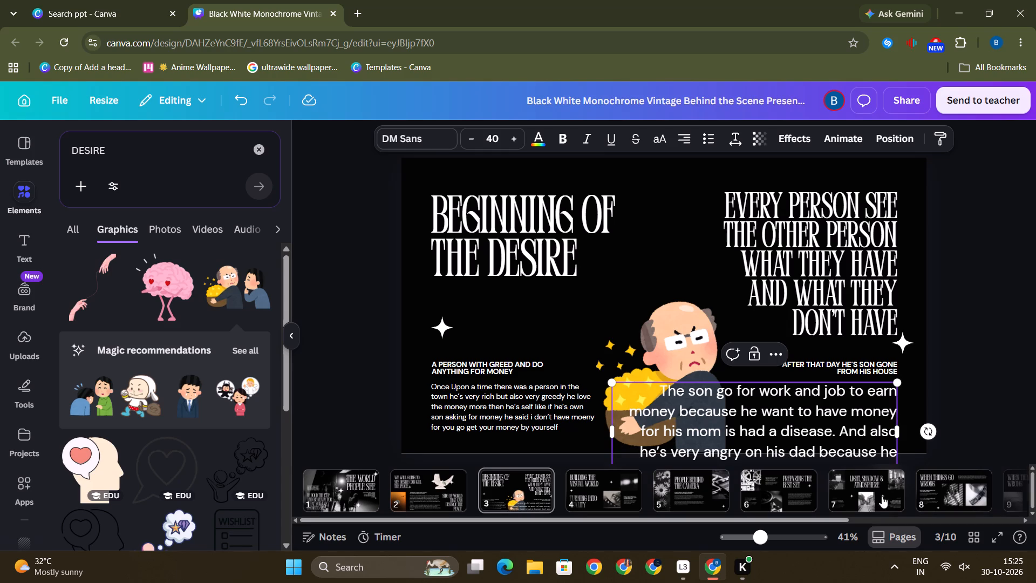
key("BackSpace")
key("BackSpace")
key("BackSpace")
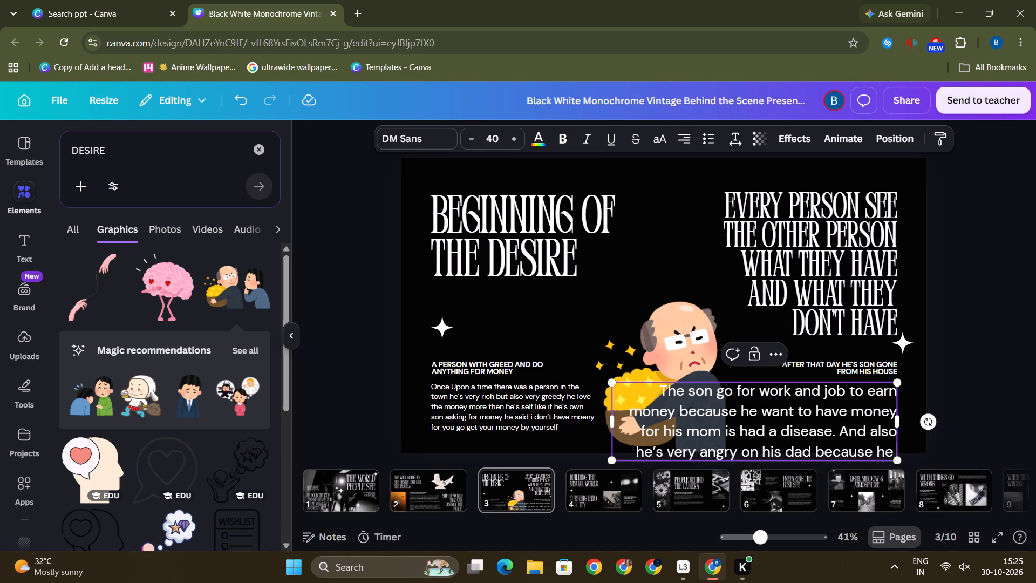
Move the son's paragraph up so that its last line sits fully within the slide.
left_click(965, 350)
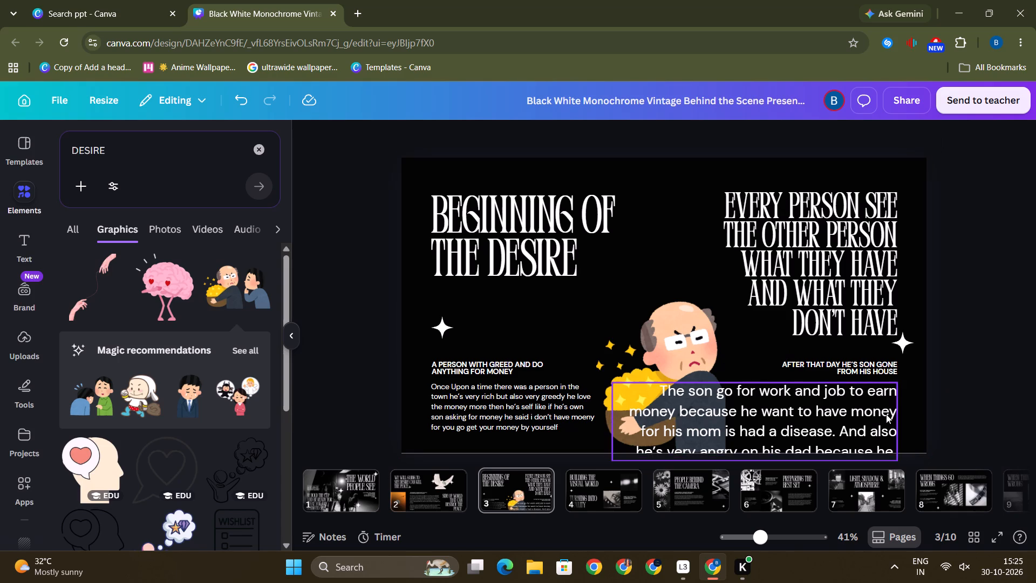
left_click(878, 413)
left_click_drag(862, 421, 864, 392)
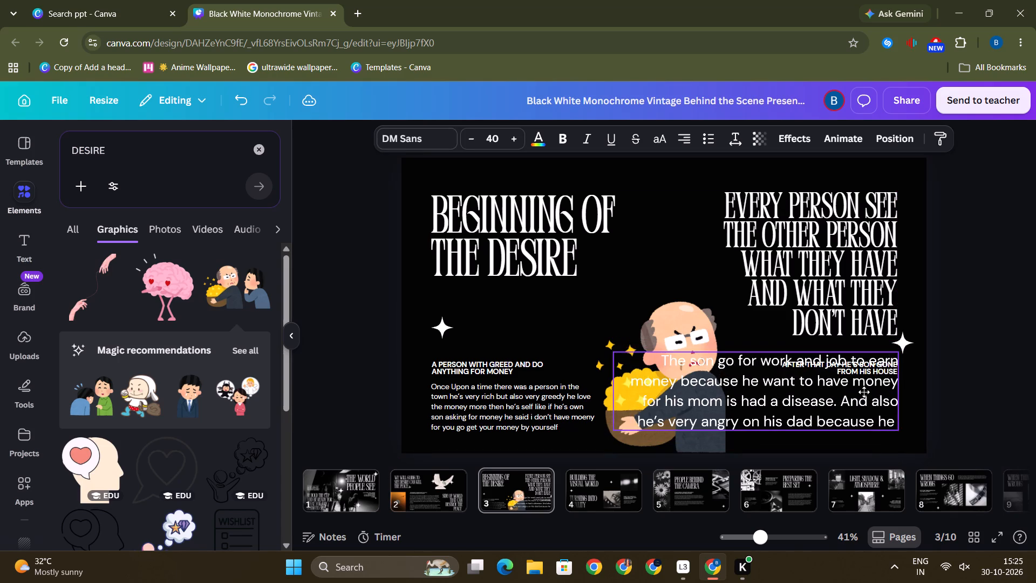
left_click_drag(864, 392, 864, 392)
Finish the son's paragraph with "never help his wife and son." after "because he".
left_click(860, 422)
key("Right")
key("Right")
key("Right")
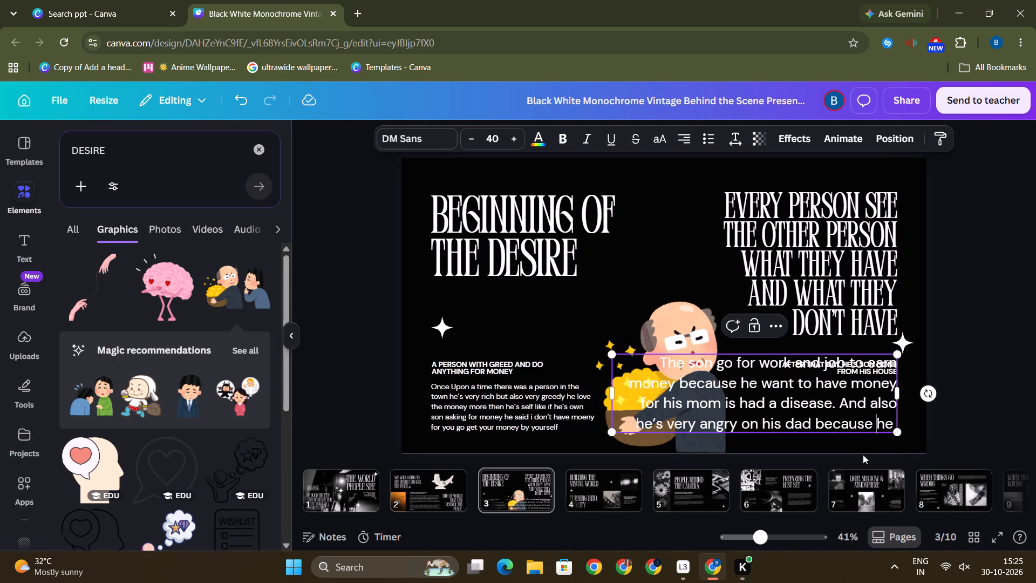
key("Right")
key("Right")
key("space")
type("never ha")
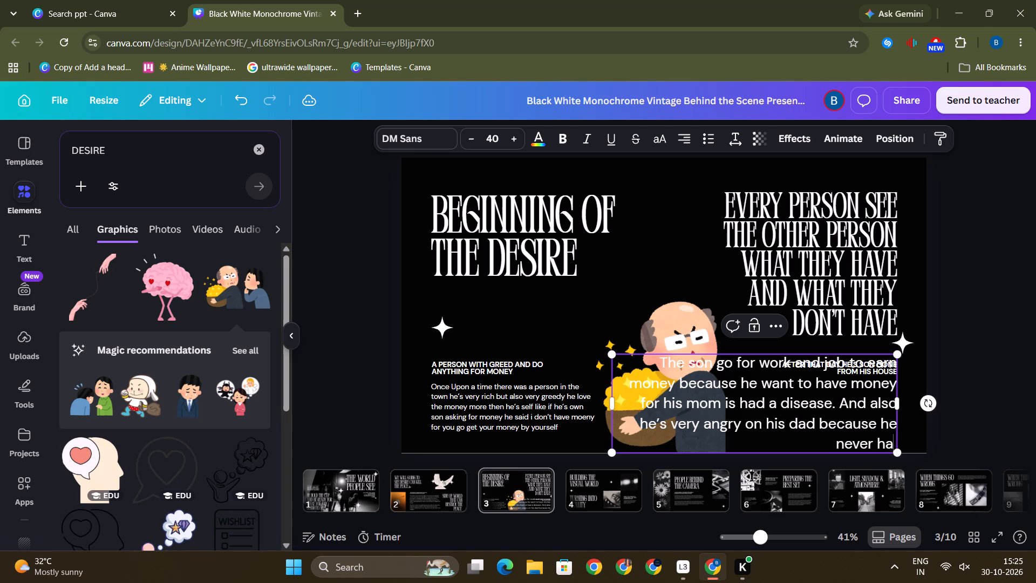
key("BackSpace")
type("elpmhe")
key("BackSpace")
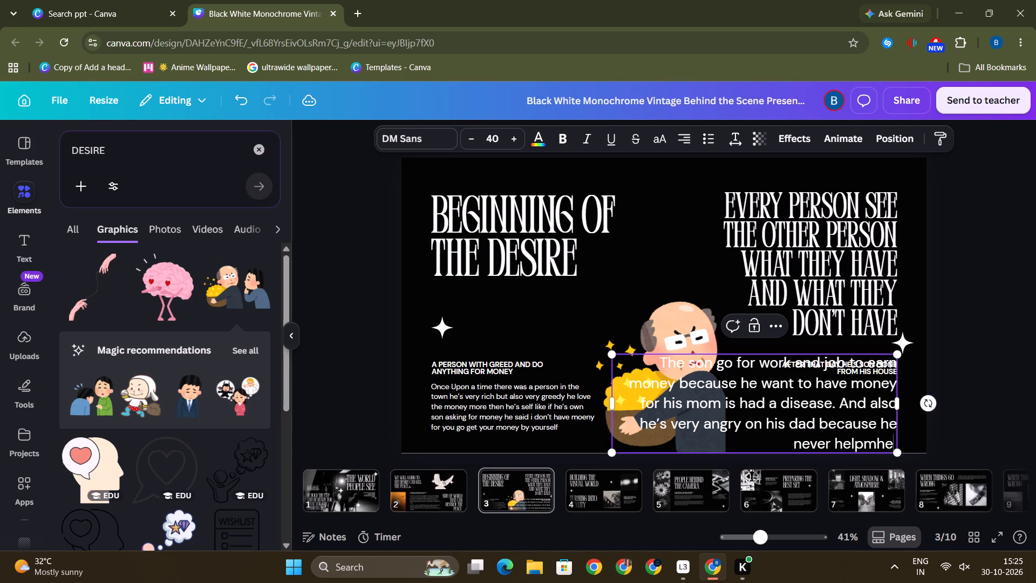
key("BackSpace")
key("BackSpace")
key("space")
type("hjis")
key("space")
key("BackSpace")
key("BackSpace")
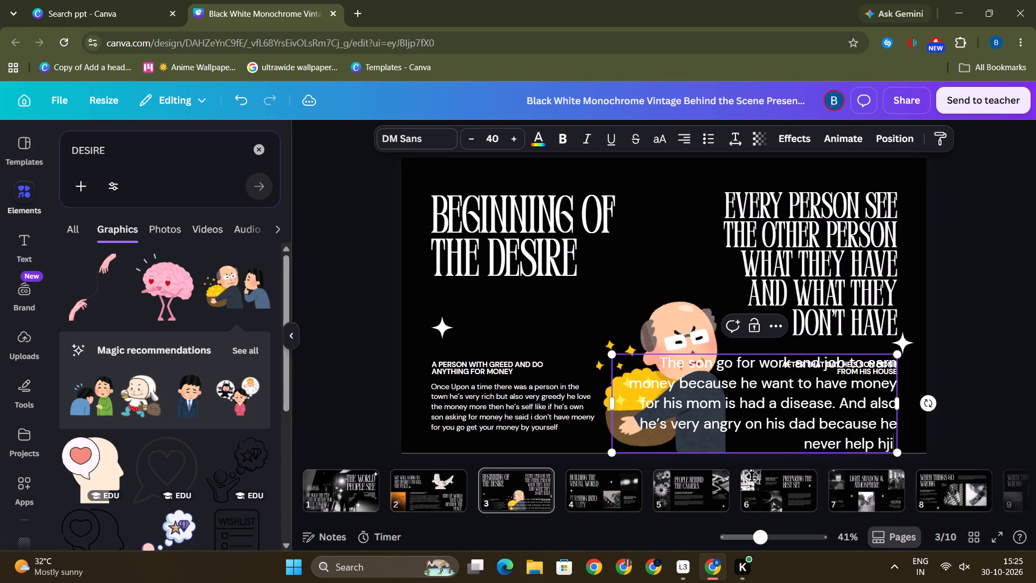
key("BackSpace")
key("BackSpace")
type("is wife and son")
key("space")
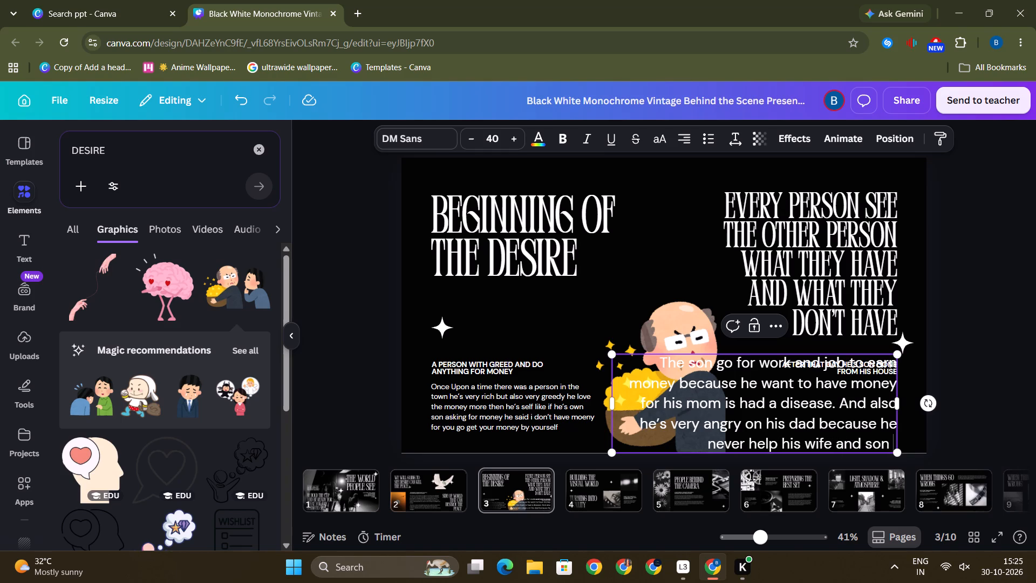
key("BackSpace")
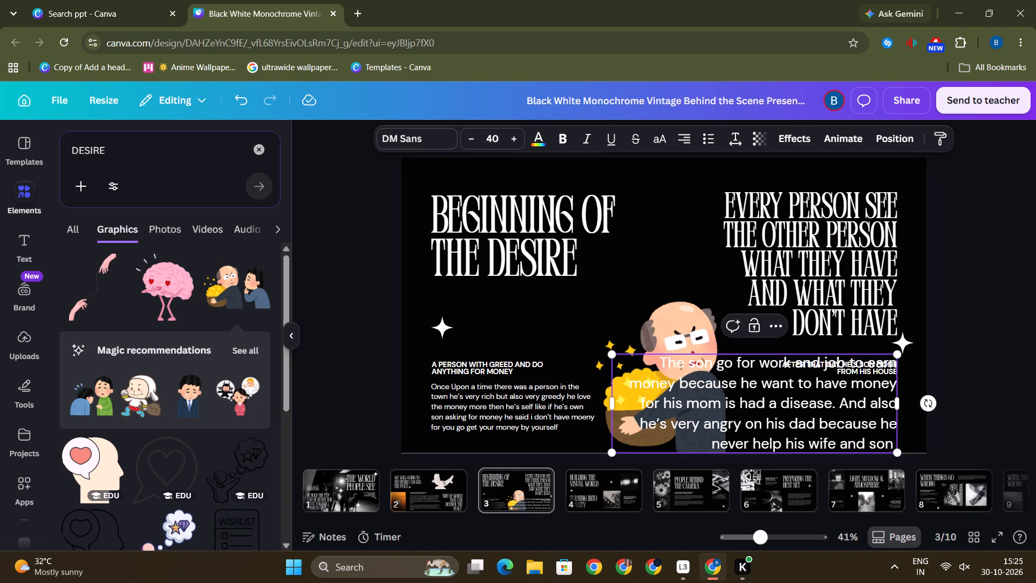
key("period")
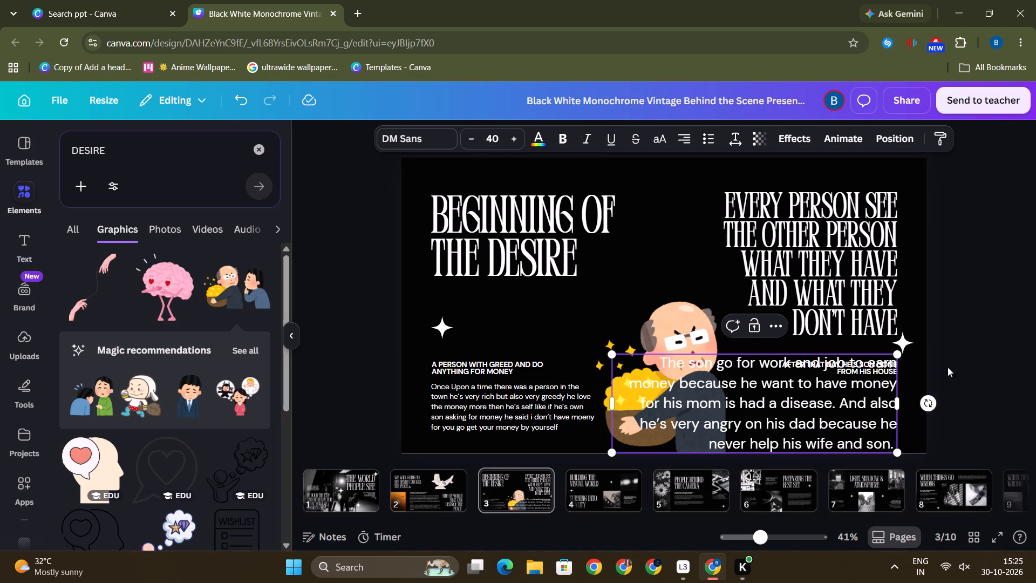
Set the font size of the whole son's paragraph to 18.
triple_click(679, 406)
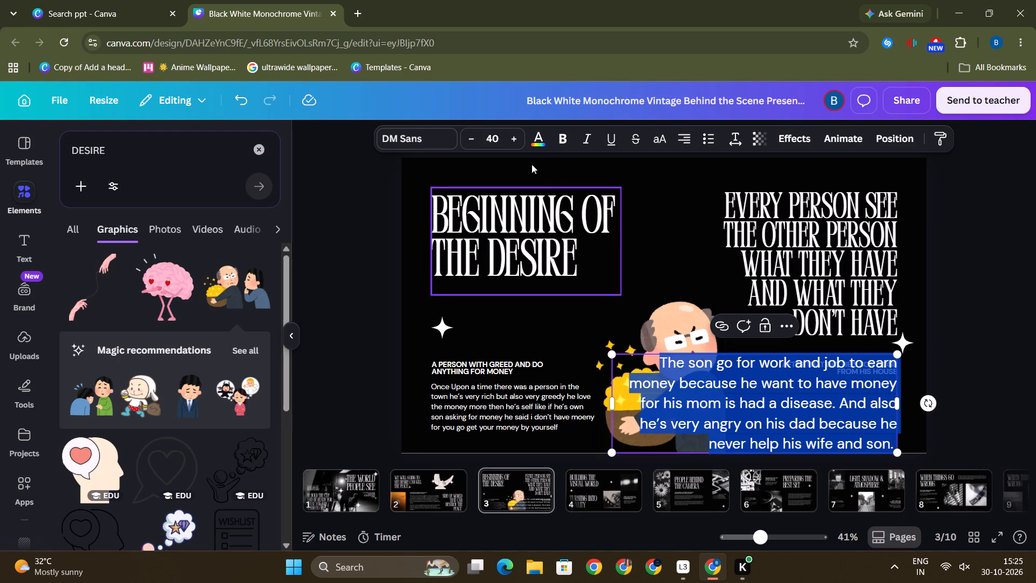
left_click(492, 131)
type("18")
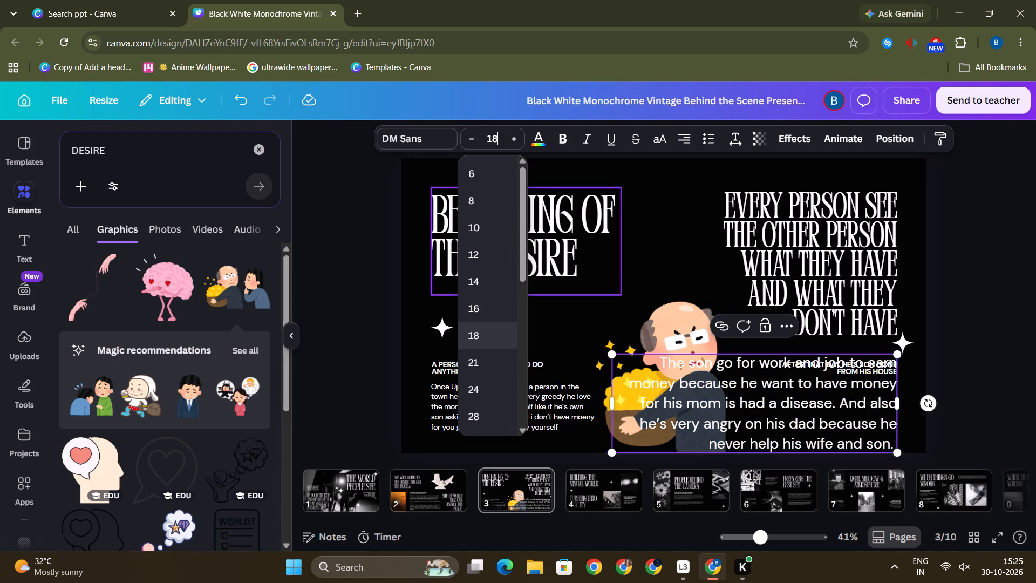
key("Return")
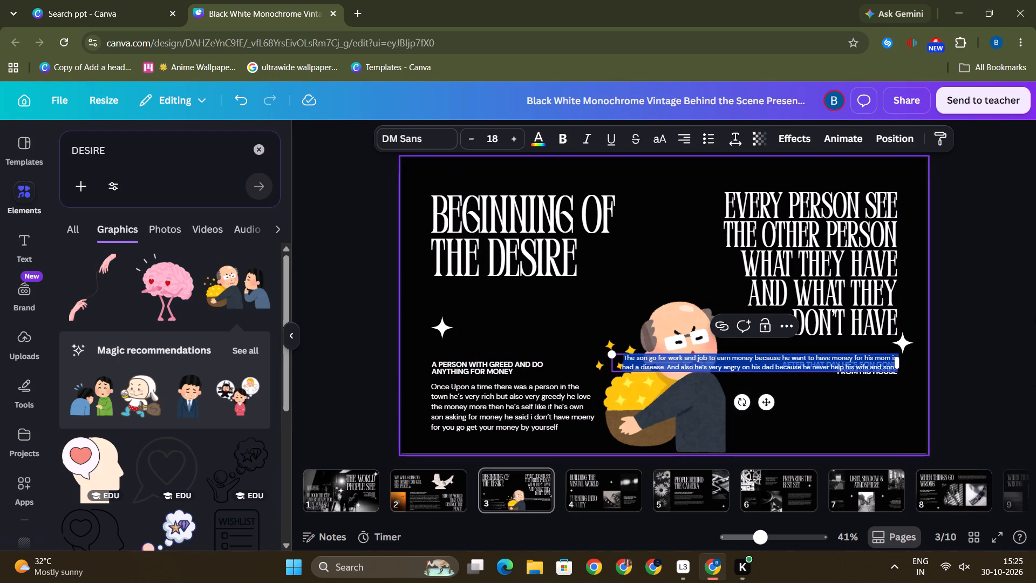
left_click(990, 305)
Move the son's paragraph down to sit below the "After that day he's son gone from his house" heading.
left_click(728, 357)
left_click_drag(731, 358, 731, 385)
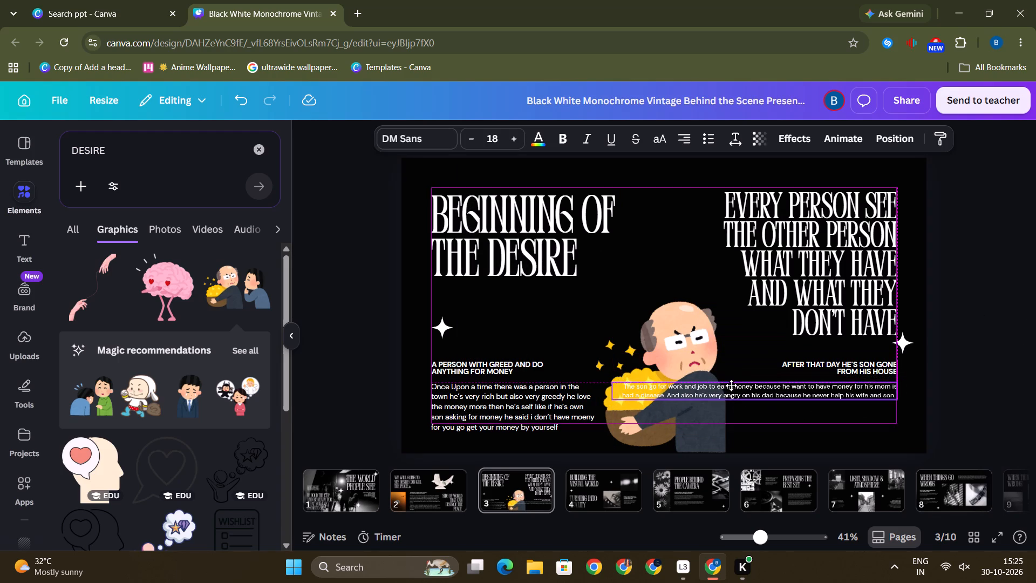
left_click_drag(731, 385, 727, 385)
left_click_drag(728, 385, 734, 385)
Scale the son's paragraph to font size 18.2 and narrow its box so the text wraps onto four lines.
left_click_drag(611, 383, 702, 380)
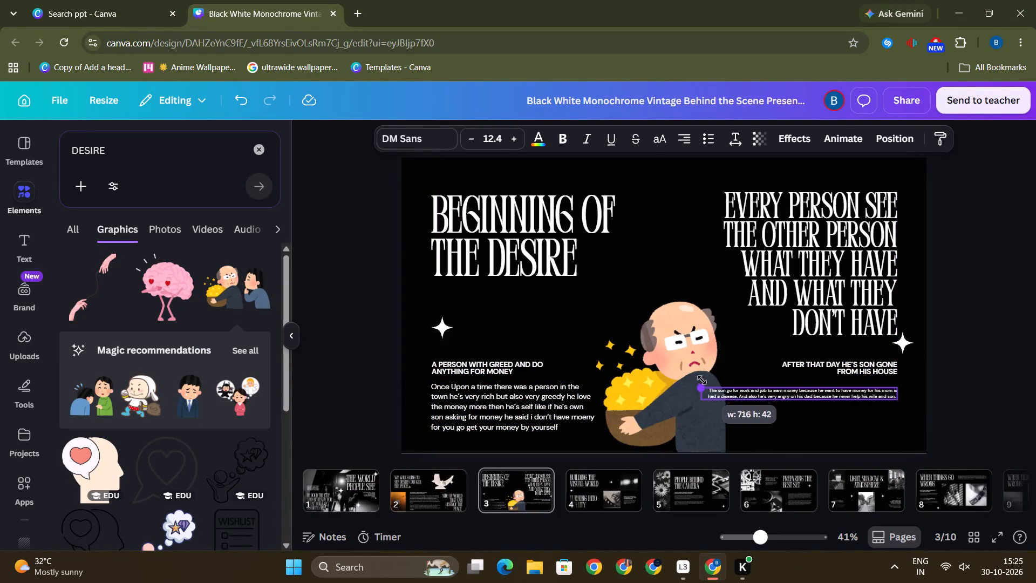
left_click_drag(702, 380, 609, 357)
left_click_drag(897, 391, 768, 389)
Position the son's paragraph just under its heading, with its right edge aligned to the heading's right edge.
left_click_drag(742, 400, 850, 406)
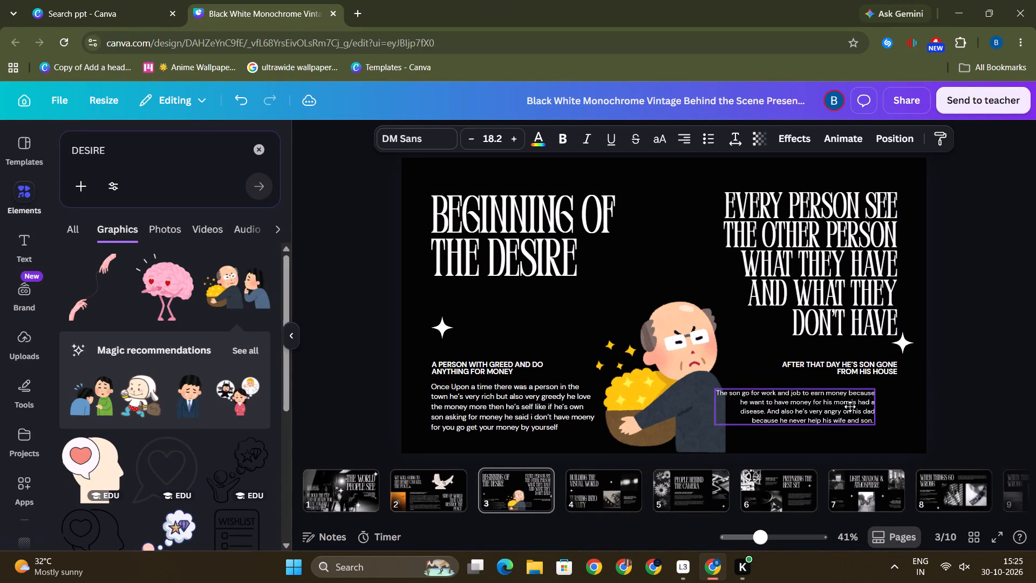
left_click_drag(850, 406, 869, 401)
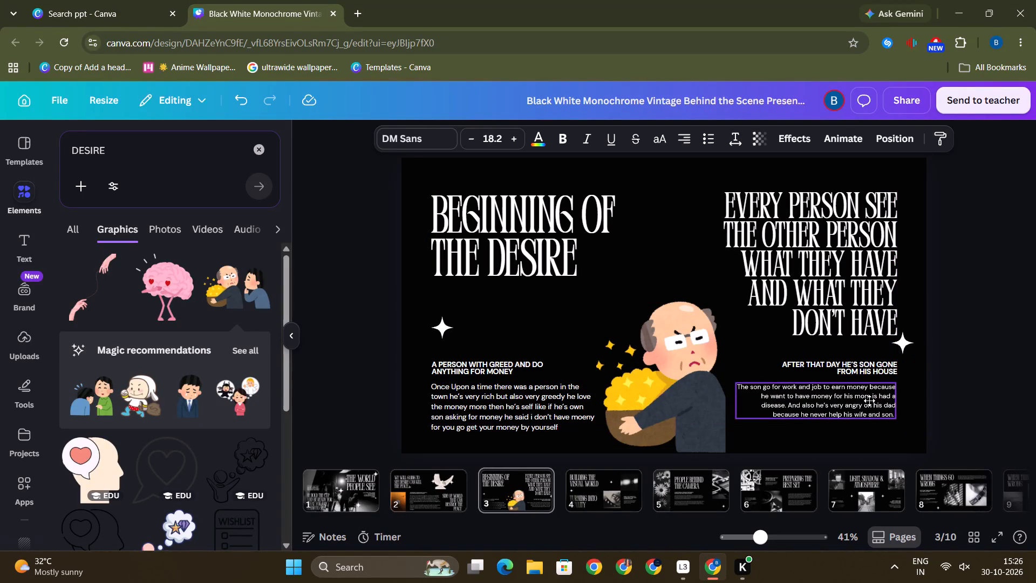
left_click_drag(869, 401, 869, 397)
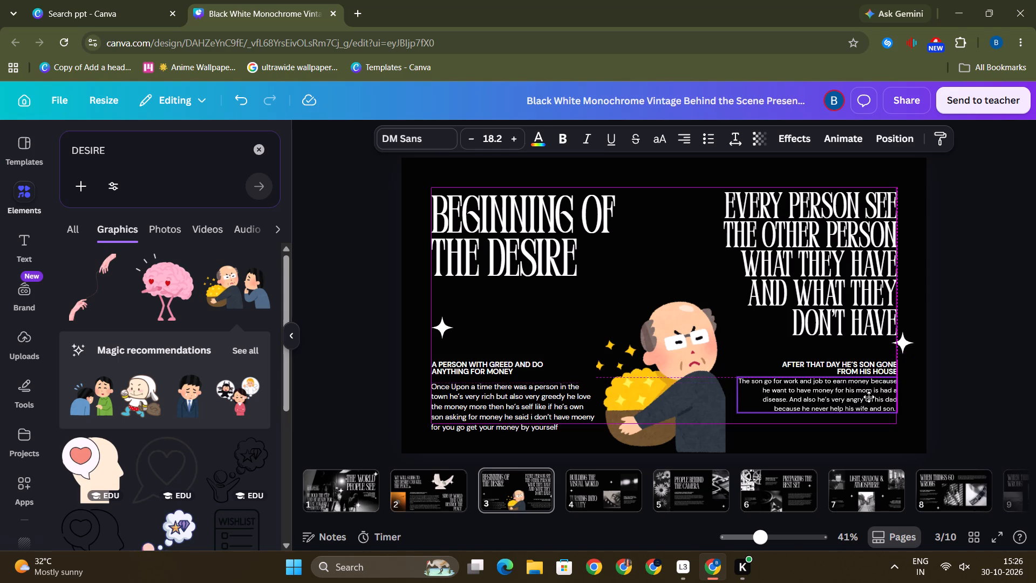
left_click_drag(869, 397, 869, 401)
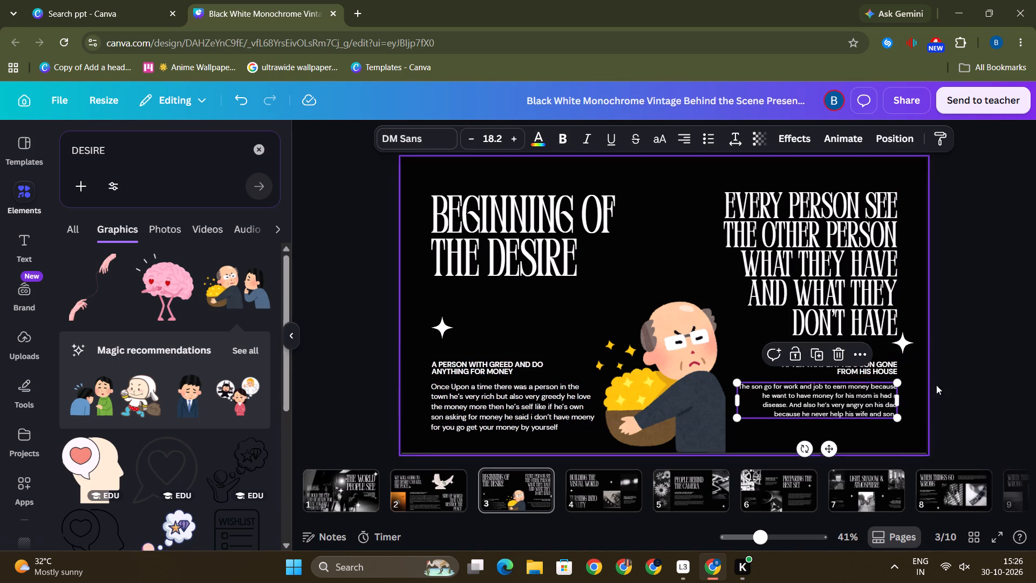
left_click(989, 332)
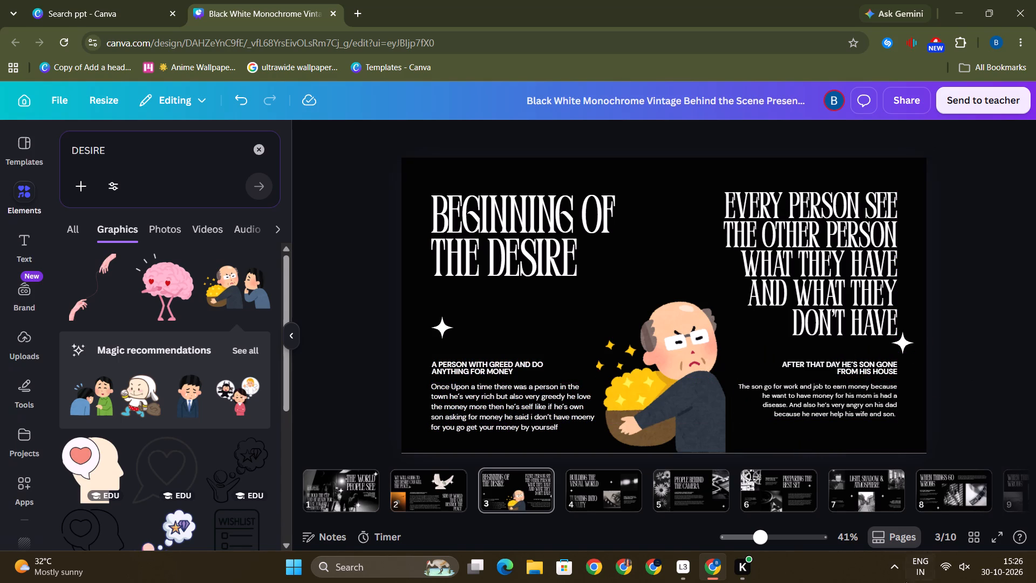
Review the text and layout of slides 1, 2 and 3 in turn.
left_click(352, 491)
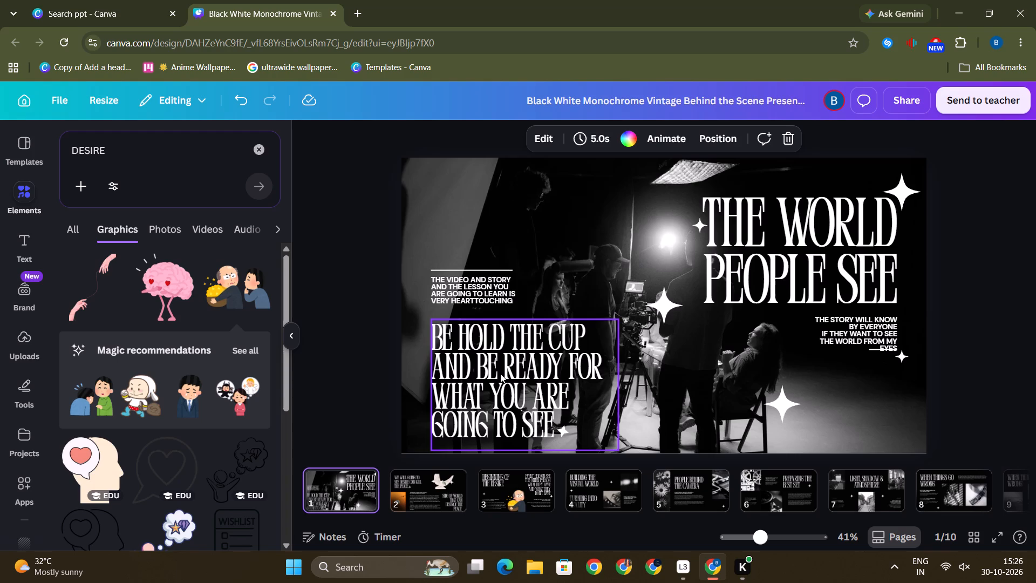
left_click(432, 499)
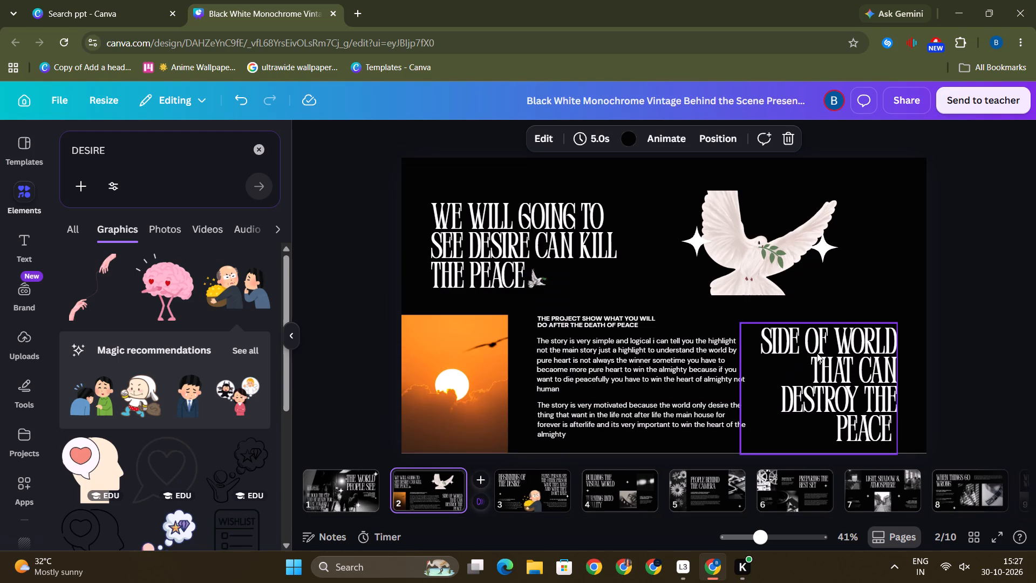
left_click(971, 280)
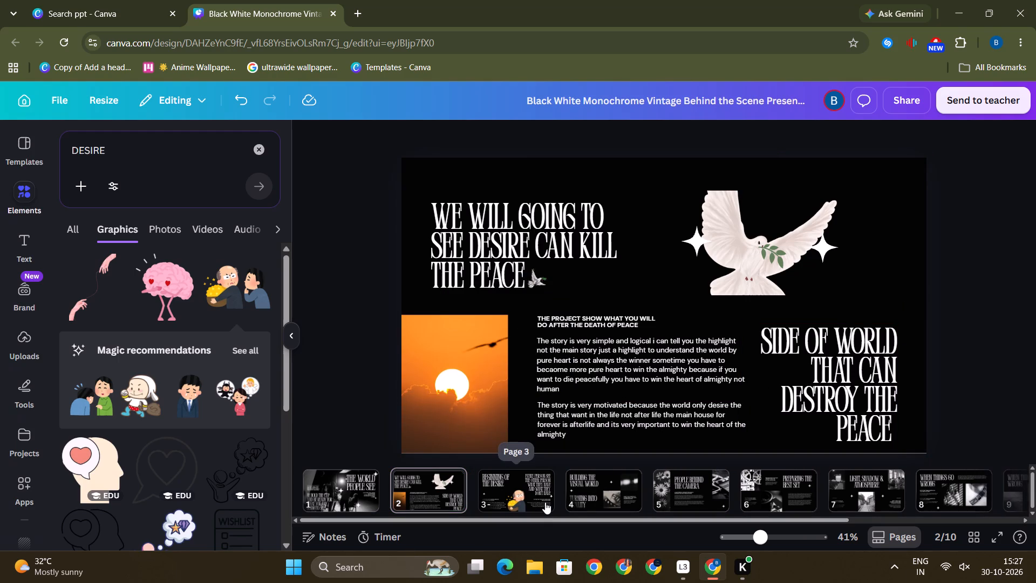
left_click(545, 502)
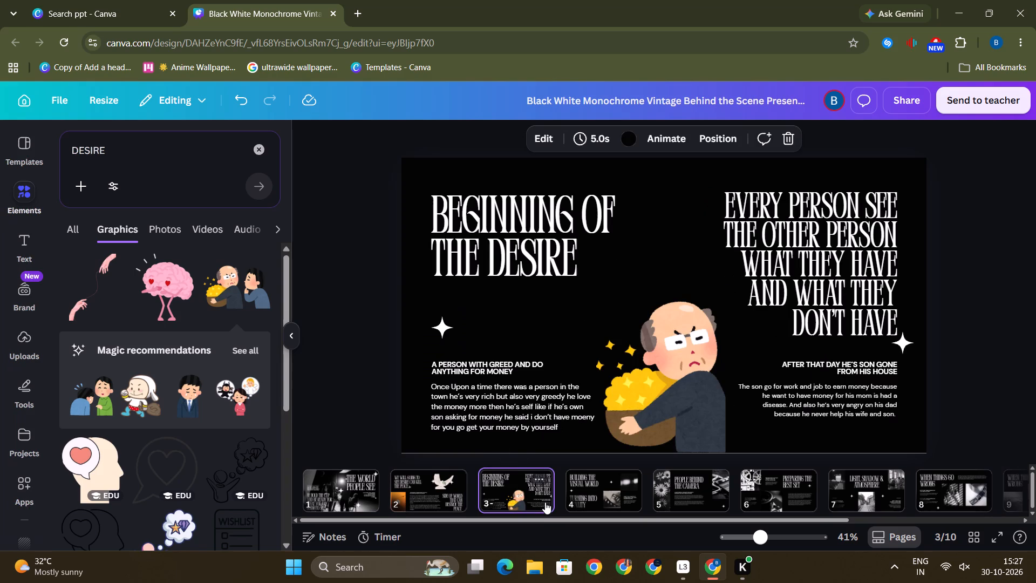
On slide 4, change the heading "Building the visual world" to "Building the trust to earn the trust".
left_click(605, 478)
double_click(602, 279)
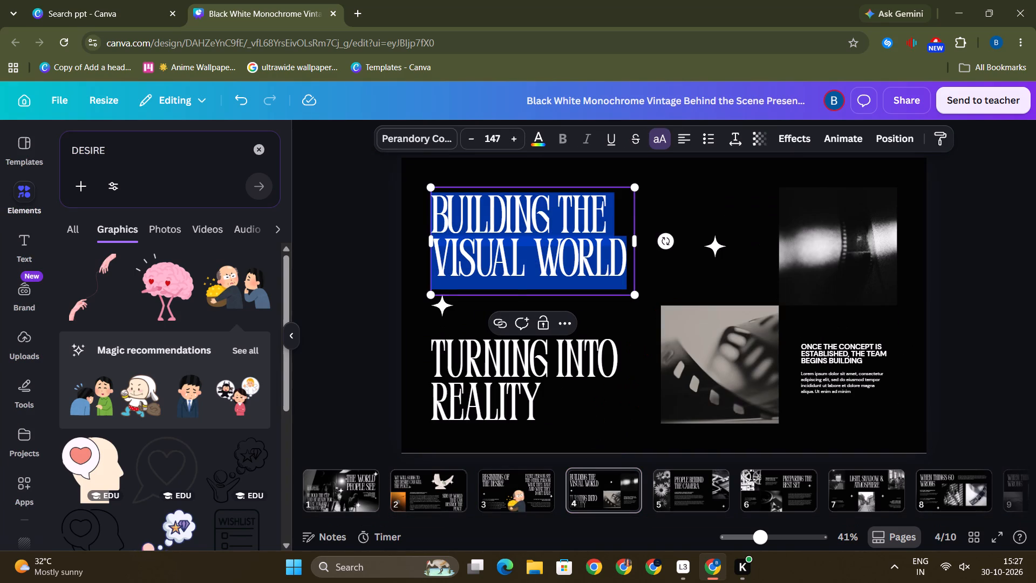
key("Right")
key("BackSpace")
key("BackSpace")
key("BackSpace")
key("BackSpace")
key("BackSpace")
key("BackSpace")
key("BackSpace")
key("BackSpace")
key("BackSpace")
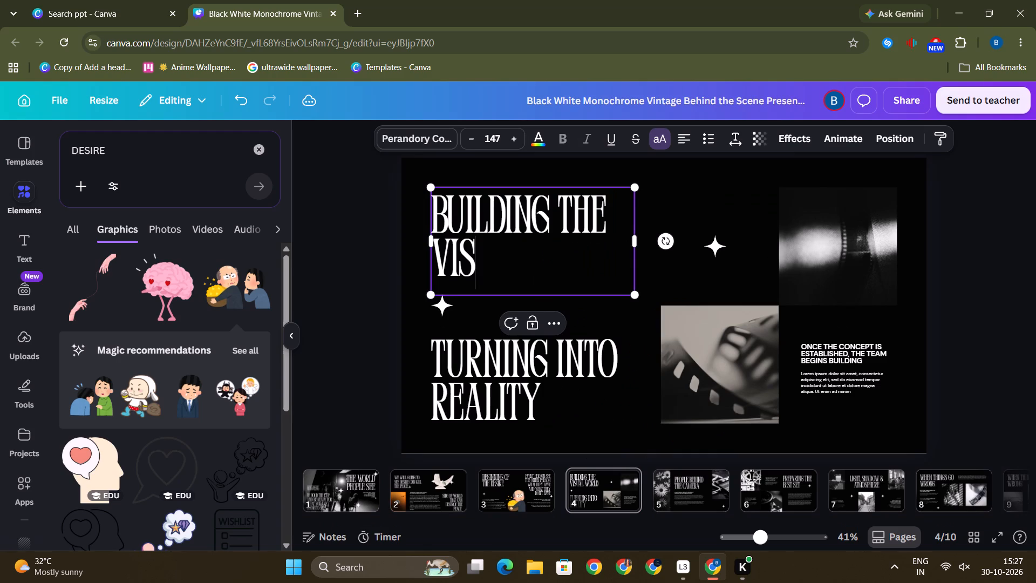
key("BackSpace")
key("BackSpace")
key("BackSpace")
key("BackSpace")
key("BackSpace")
key("BackSpace")
key("BackSpace")
type("the")
key("space")
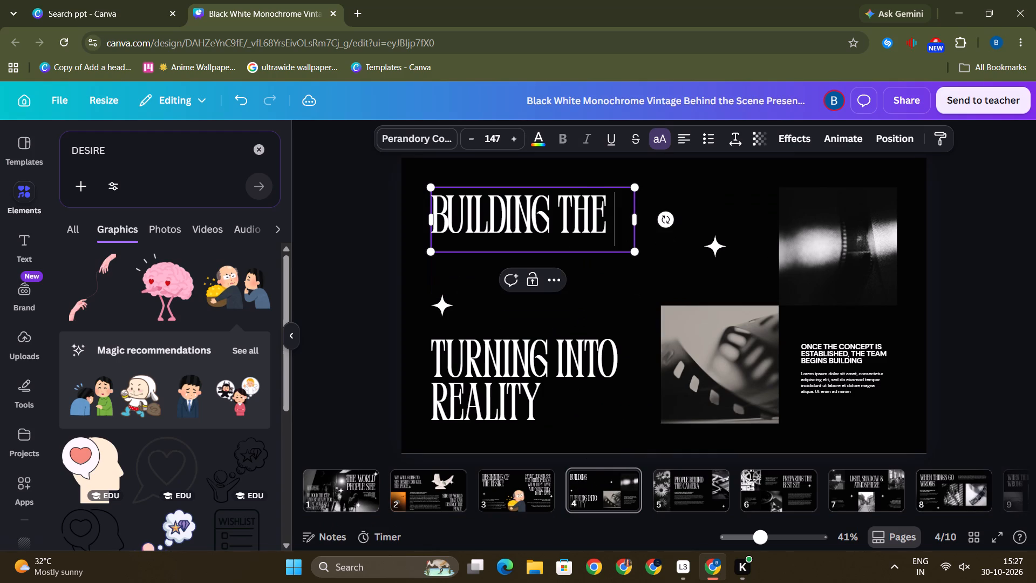
type("trust to earn the trsu")
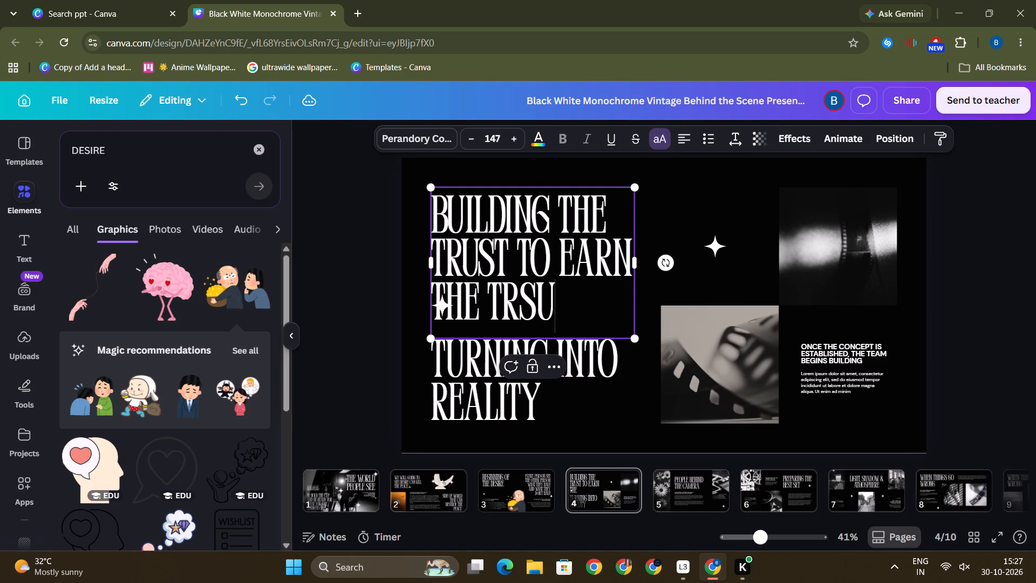
key("BackSpace")
key("BackSpace")
type("ust")
left_click(994, 287)
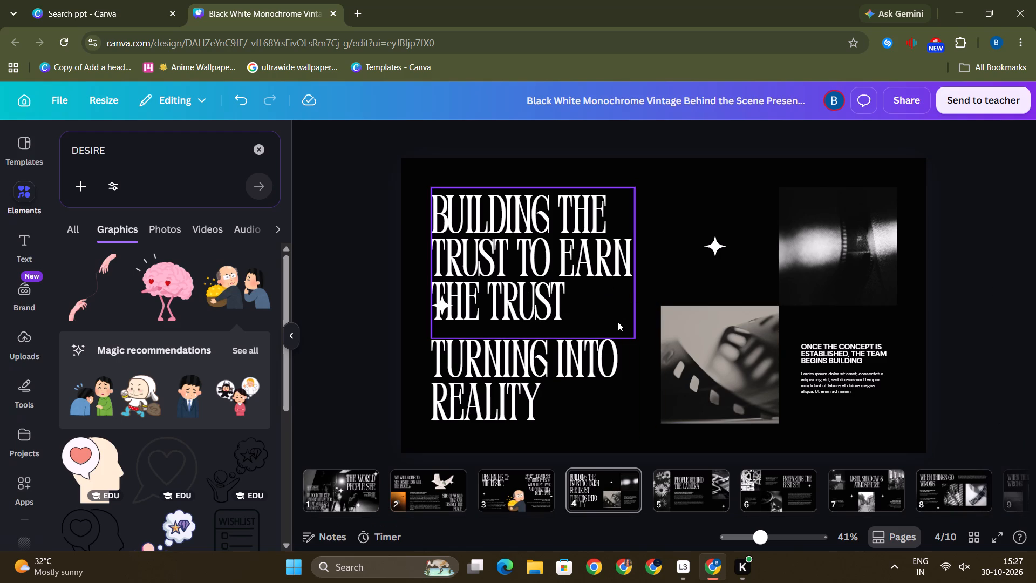
Scale down slide 4's "Building the trust to earn the trust" heading so it clears the "Turning into reality" text.
left_click(540, 288)
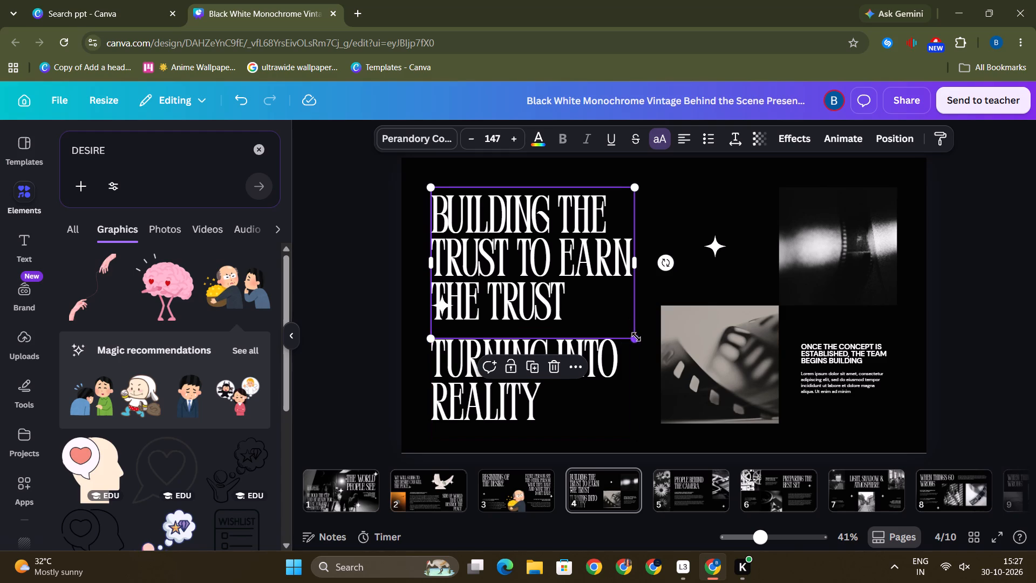
left_click_drag(636, 337, 595, 277)
Move the small white star to just below the start of the heading's last line.
left_click_drag(445, 310, 430, 293)
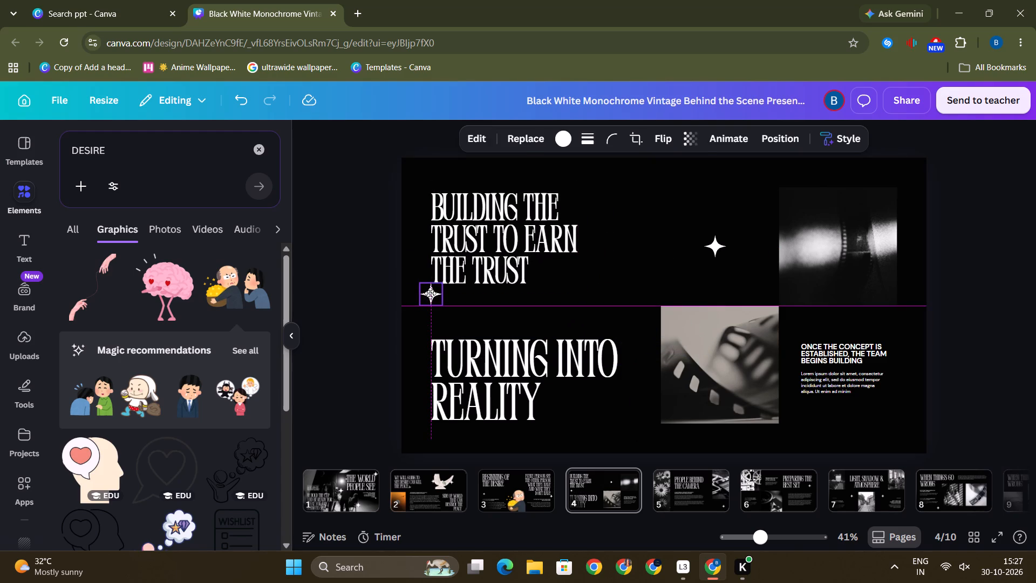
left_click_drag(430, 293, 430, 299)
Search the elements for "star" and add the four-pointed star shape to slide 4.
left_click(258, 160)
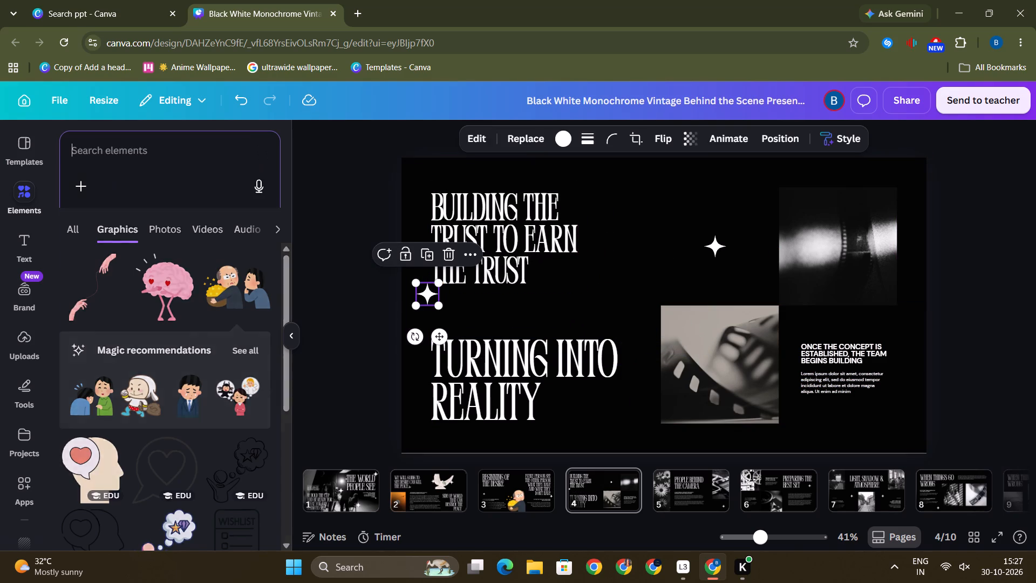
left_click(202, 153)
type("star")
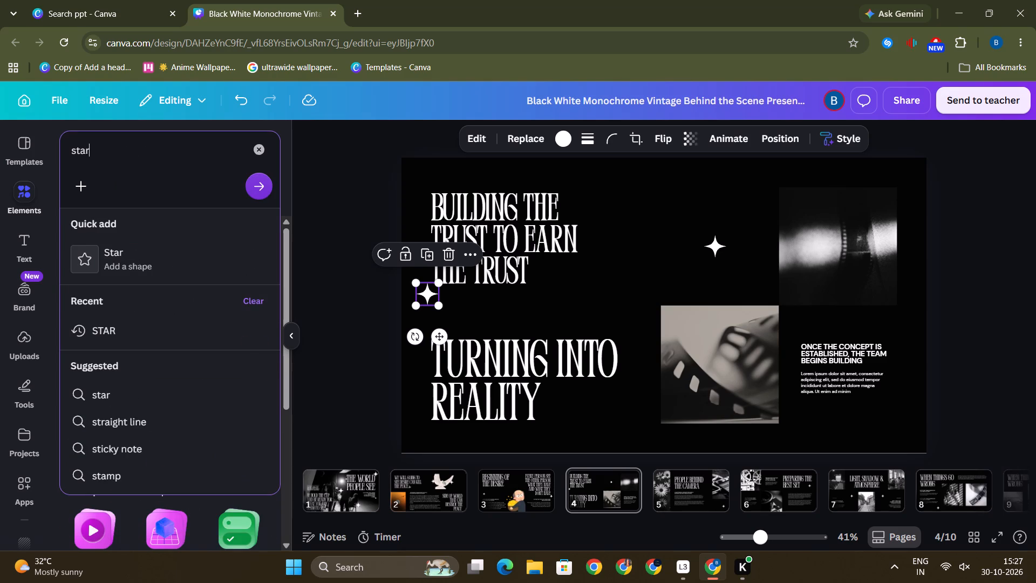
key("Return")
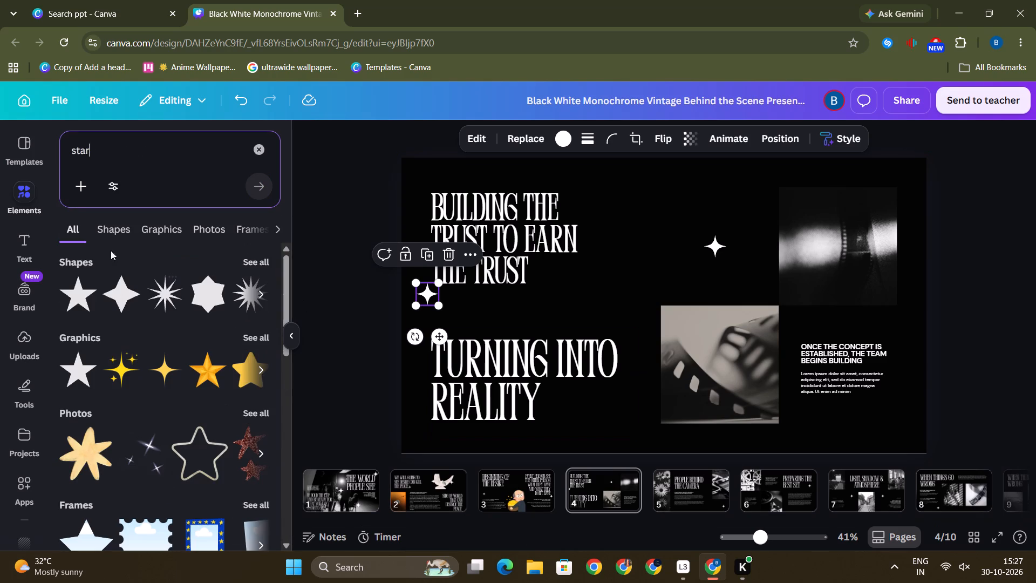
left_click(118, 303)
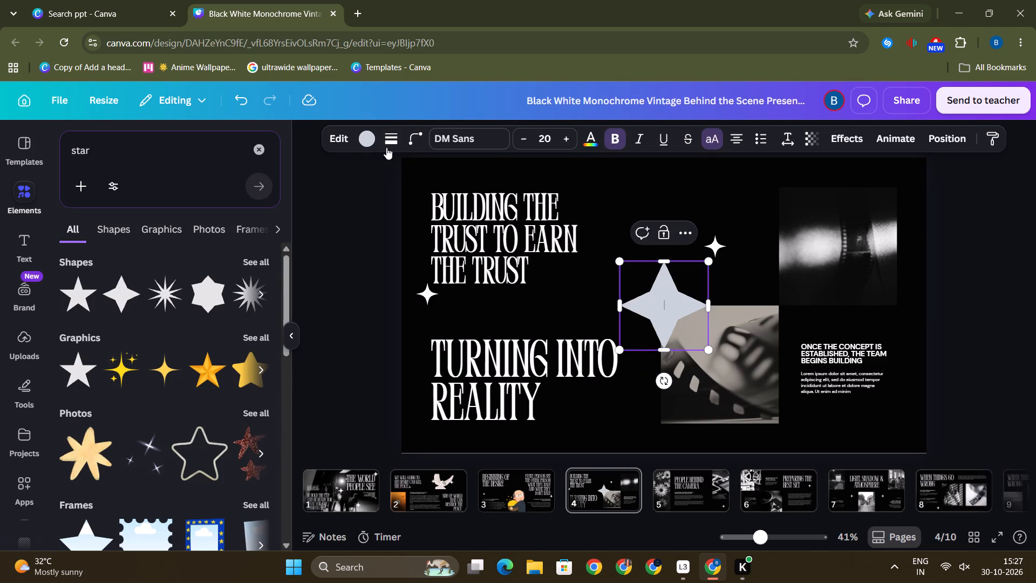
Change the new four-pointed star's fill colour to white.
left_click(374, 140)
left_click(162, 241)
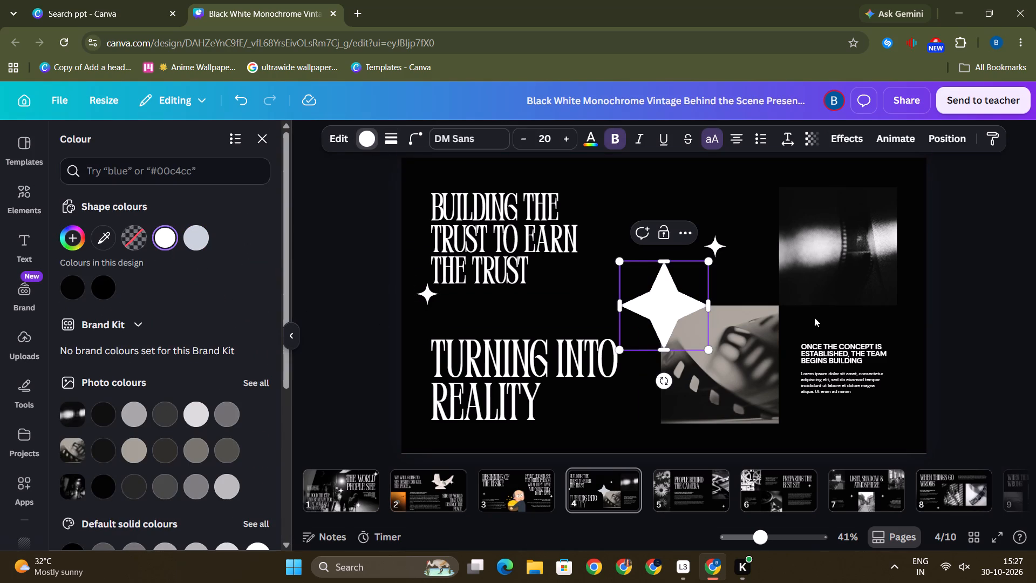
left_click(1003, 265)
Scale down the new white four-pointed star and move it just above the end of the heading's first line.
left_click_drag(619, 258, 630, 272)
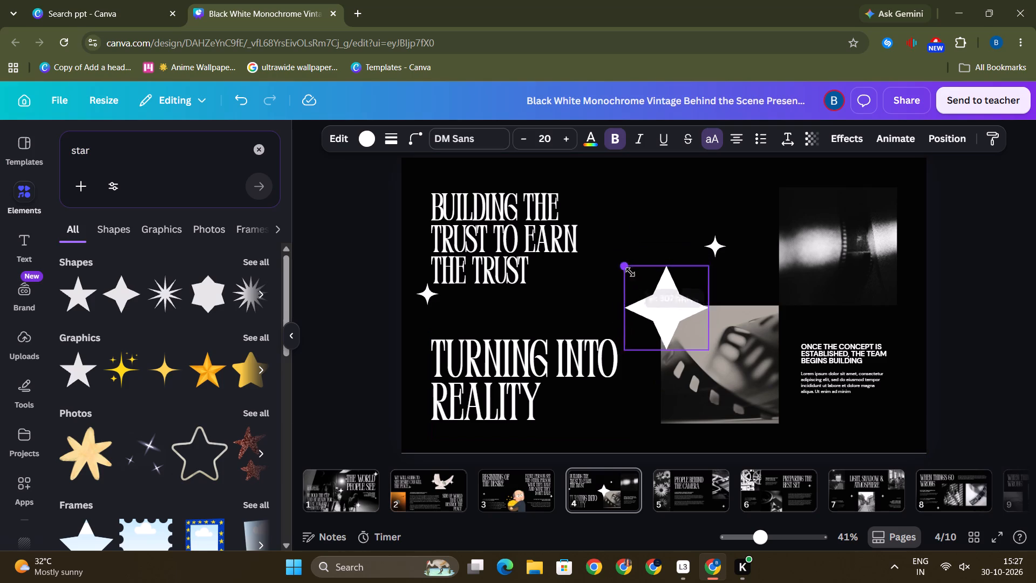
left_click_drag(630, 272, 676, 307)
left_click_drag(687, 337, 578, 198)
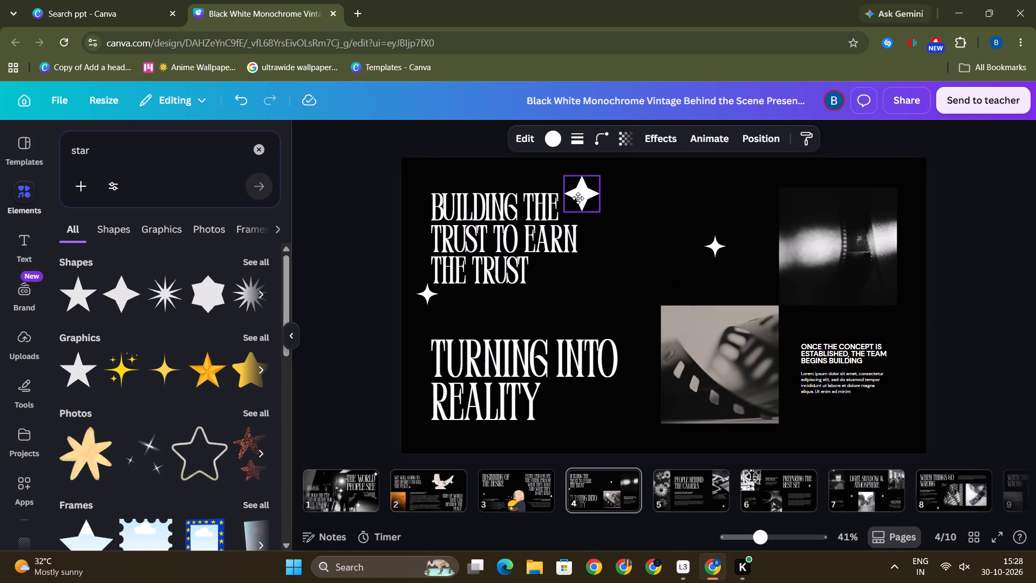
left_click_drag(578, 198, 569, 187)
left_click(1011, 268)
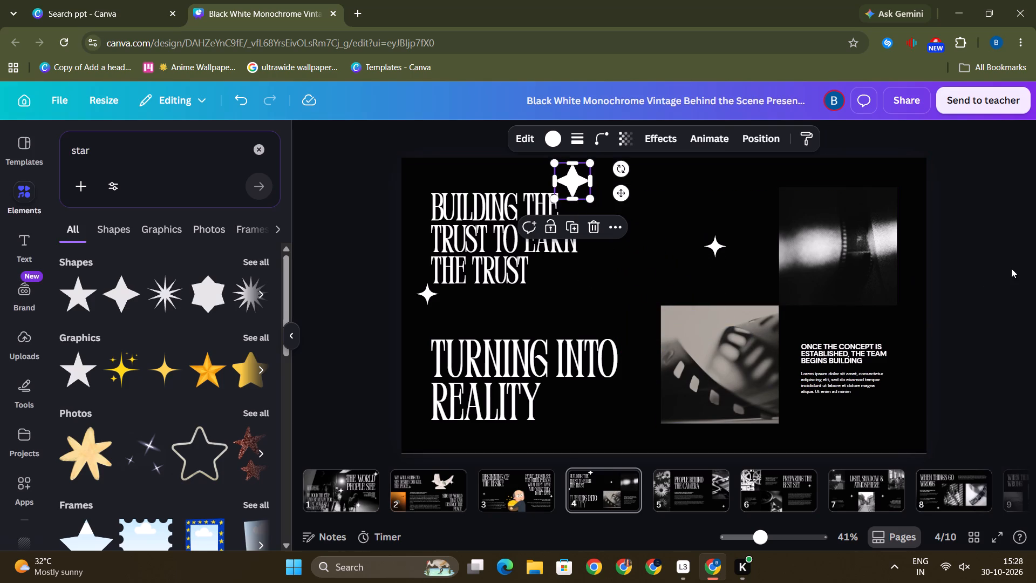
Move the small white star from the slide's middle to directly after the heading's last line, "The trust".
left_click_drag(721, 245, 560, 270)
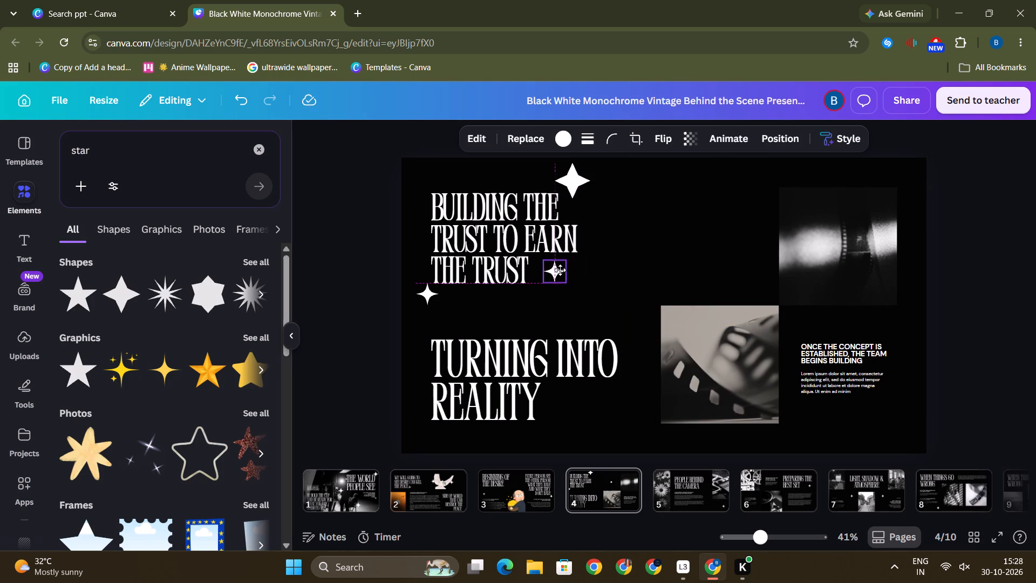
left_click_drag(560, 270, 553, 270)
left_click(964, 250)
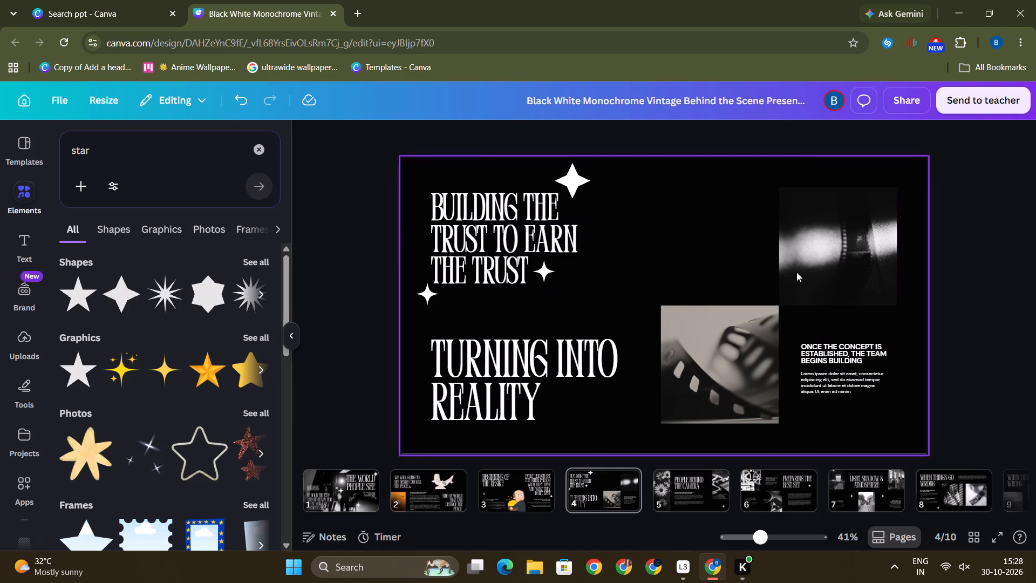
Search the elements for "trust" and show all the matching graphics.
left_click(796, 272)
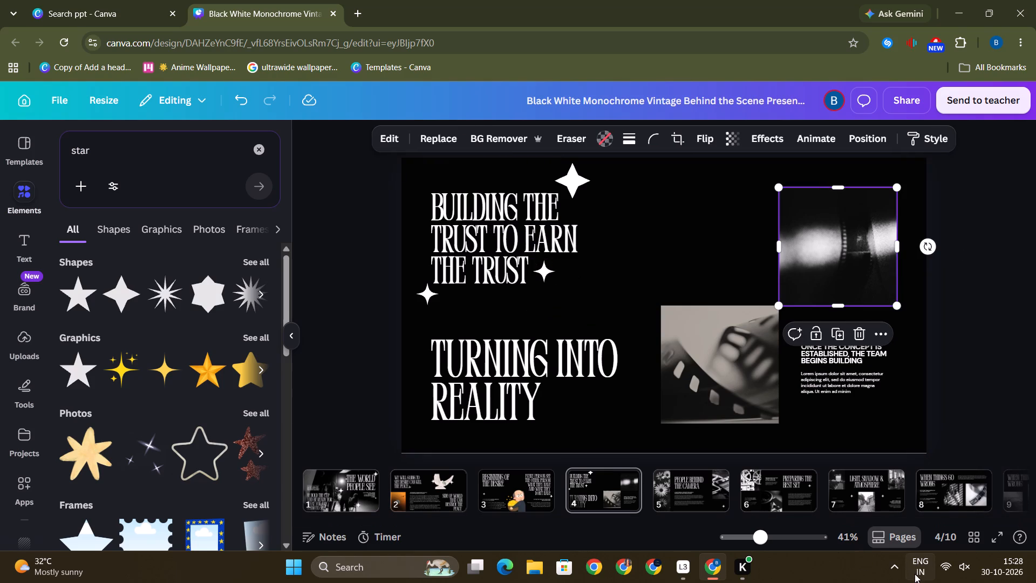
left_click(246, 145)
left_click(254, 146)
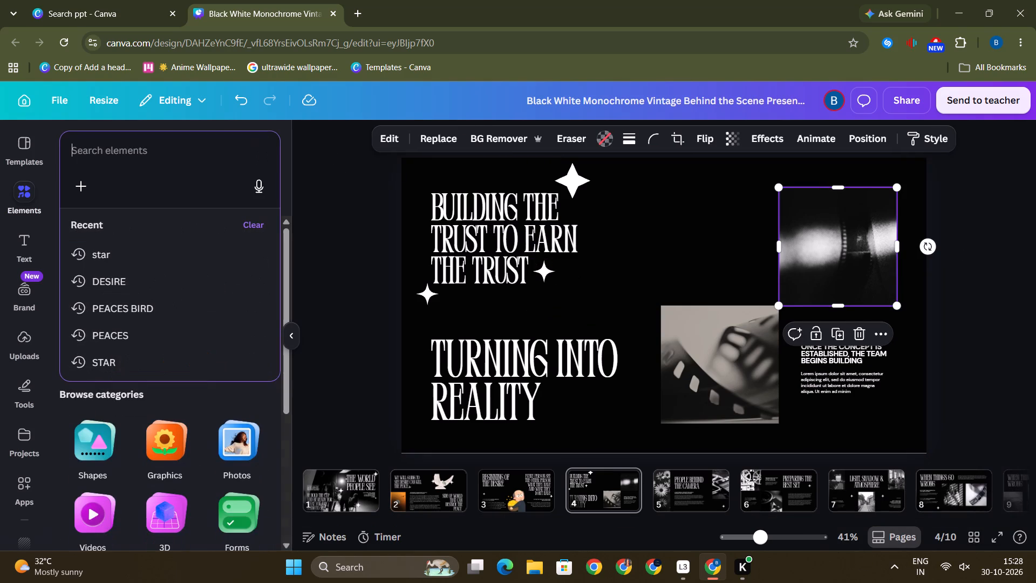
left_click(167, 142)
type("tr")
key("u")
type("st")
key("Return")
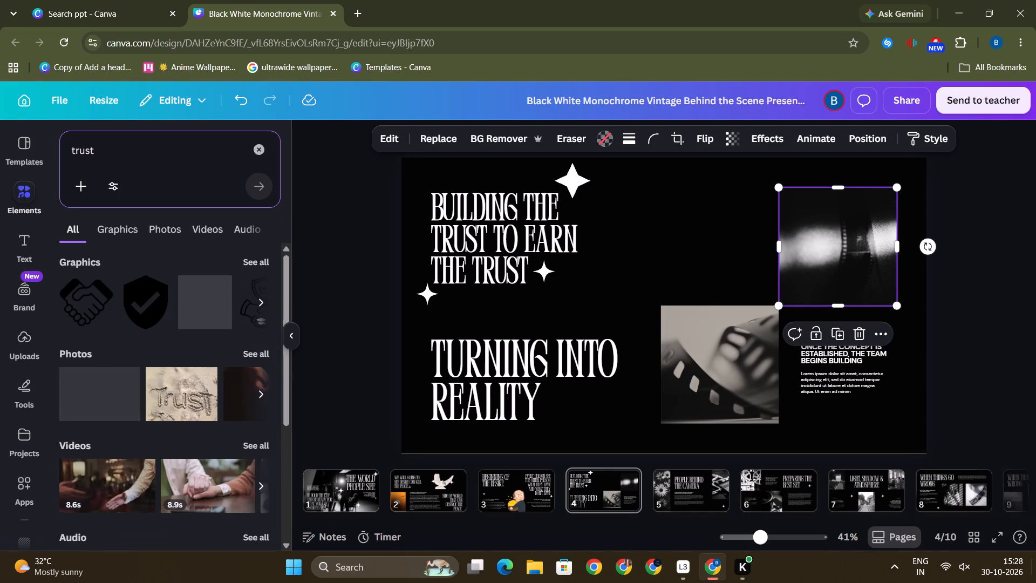
left_click(249, 267)
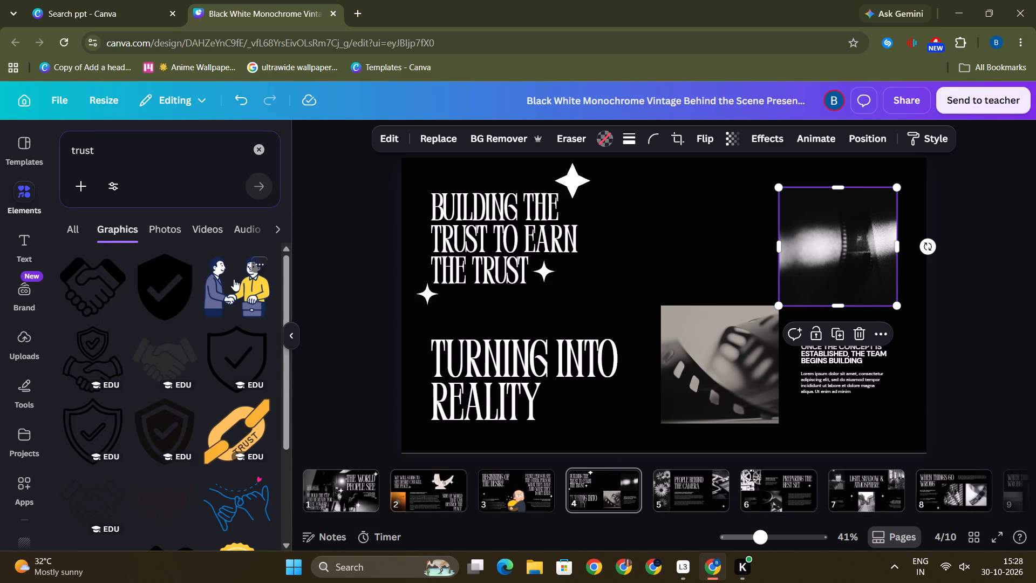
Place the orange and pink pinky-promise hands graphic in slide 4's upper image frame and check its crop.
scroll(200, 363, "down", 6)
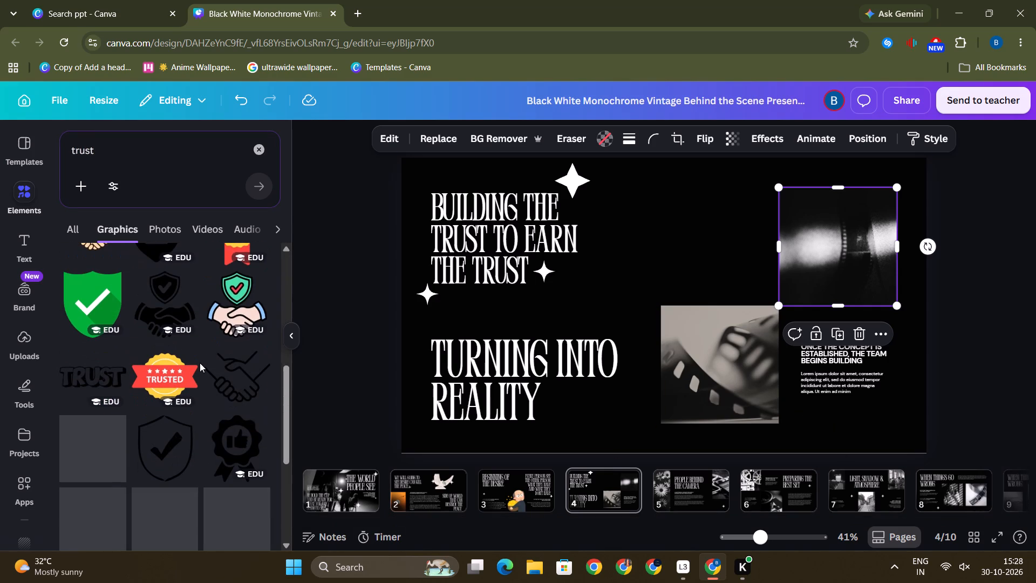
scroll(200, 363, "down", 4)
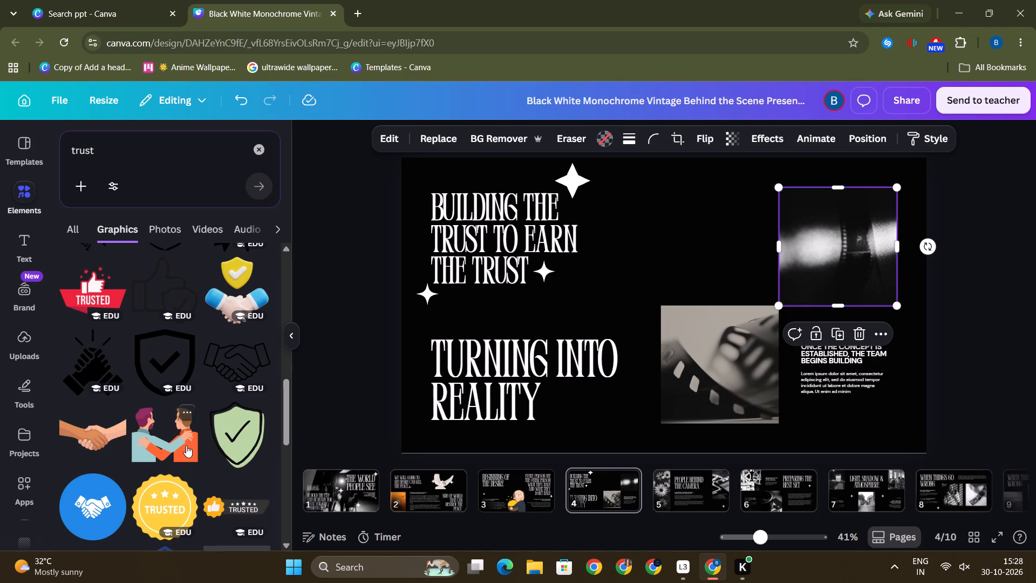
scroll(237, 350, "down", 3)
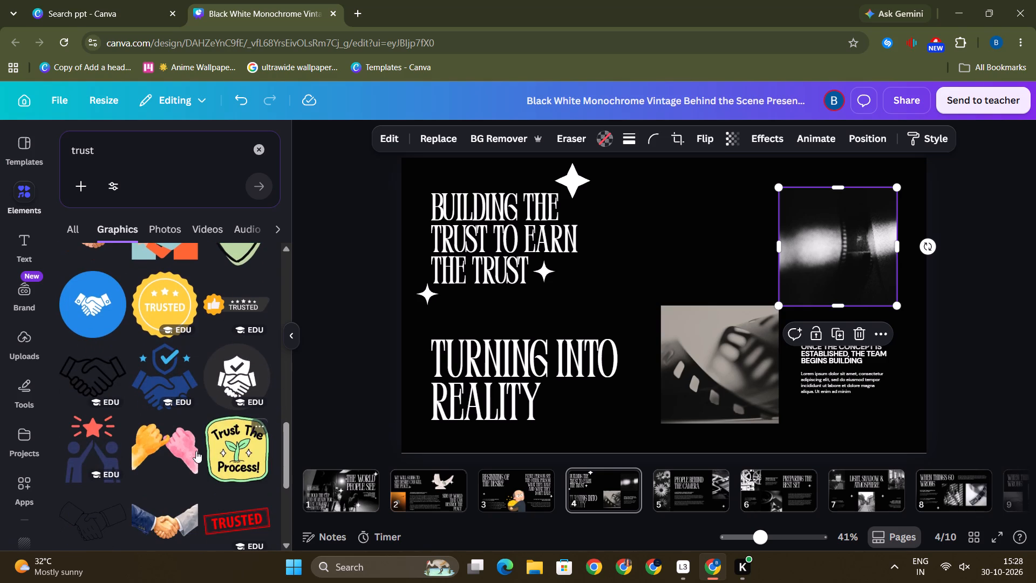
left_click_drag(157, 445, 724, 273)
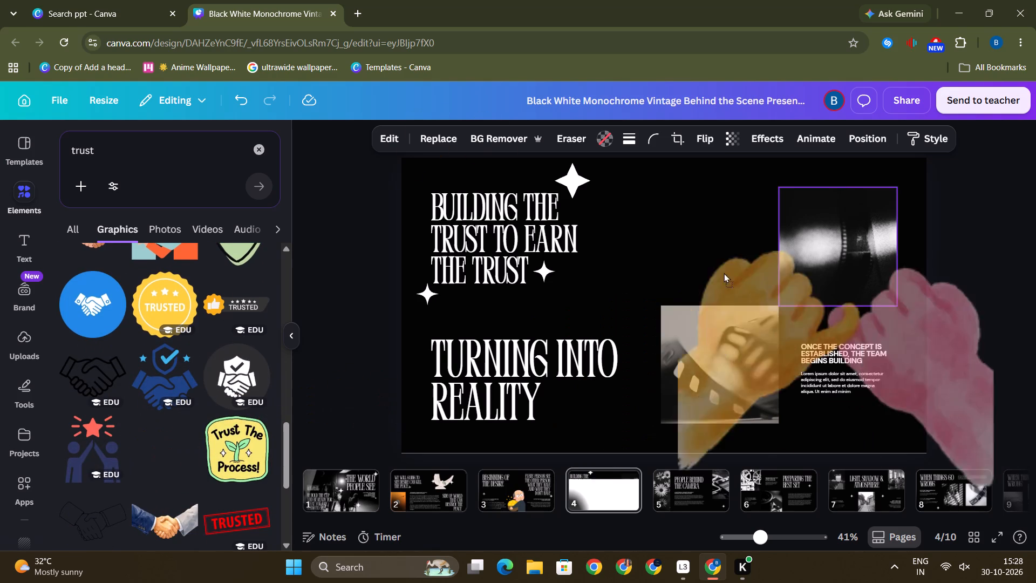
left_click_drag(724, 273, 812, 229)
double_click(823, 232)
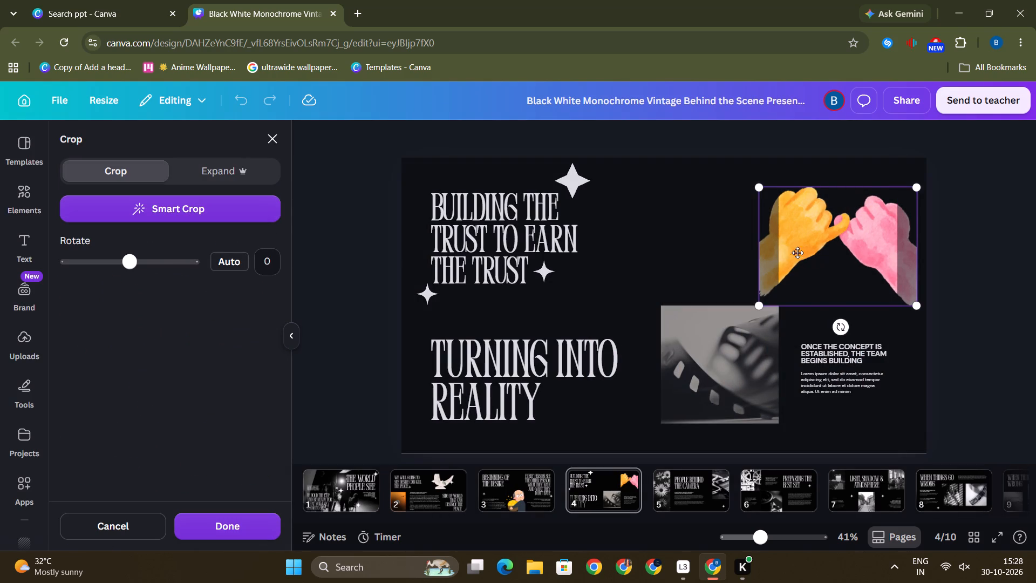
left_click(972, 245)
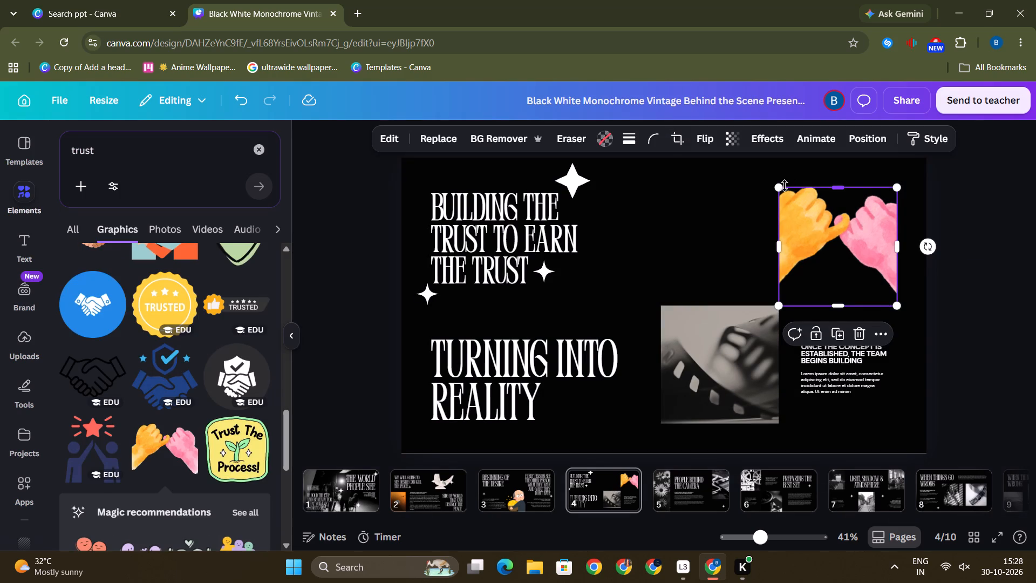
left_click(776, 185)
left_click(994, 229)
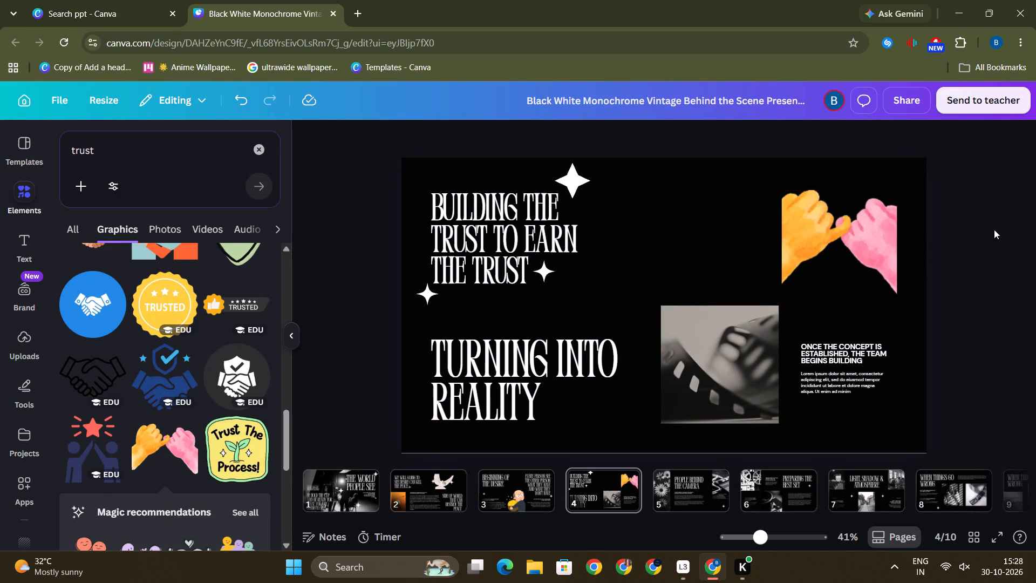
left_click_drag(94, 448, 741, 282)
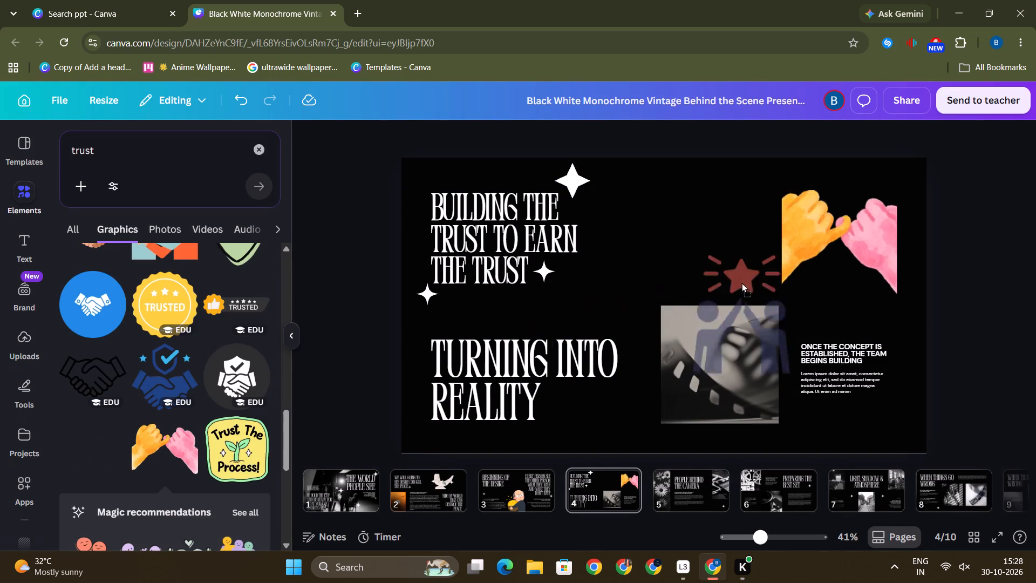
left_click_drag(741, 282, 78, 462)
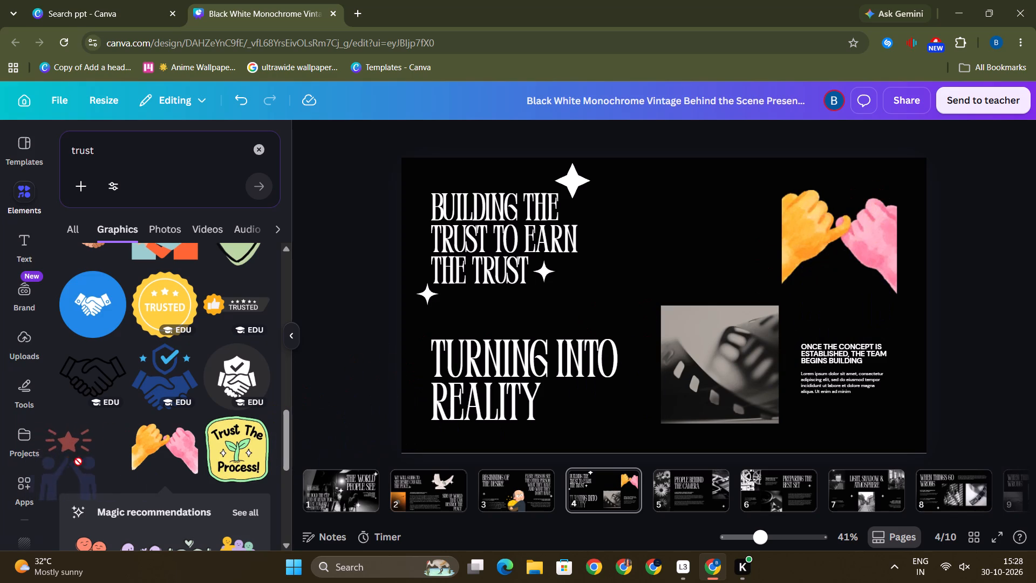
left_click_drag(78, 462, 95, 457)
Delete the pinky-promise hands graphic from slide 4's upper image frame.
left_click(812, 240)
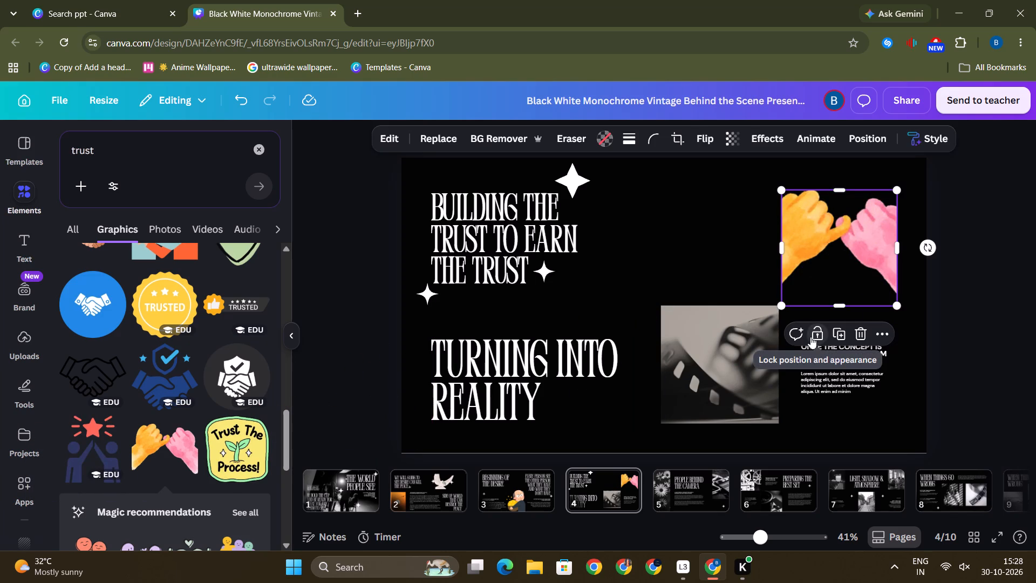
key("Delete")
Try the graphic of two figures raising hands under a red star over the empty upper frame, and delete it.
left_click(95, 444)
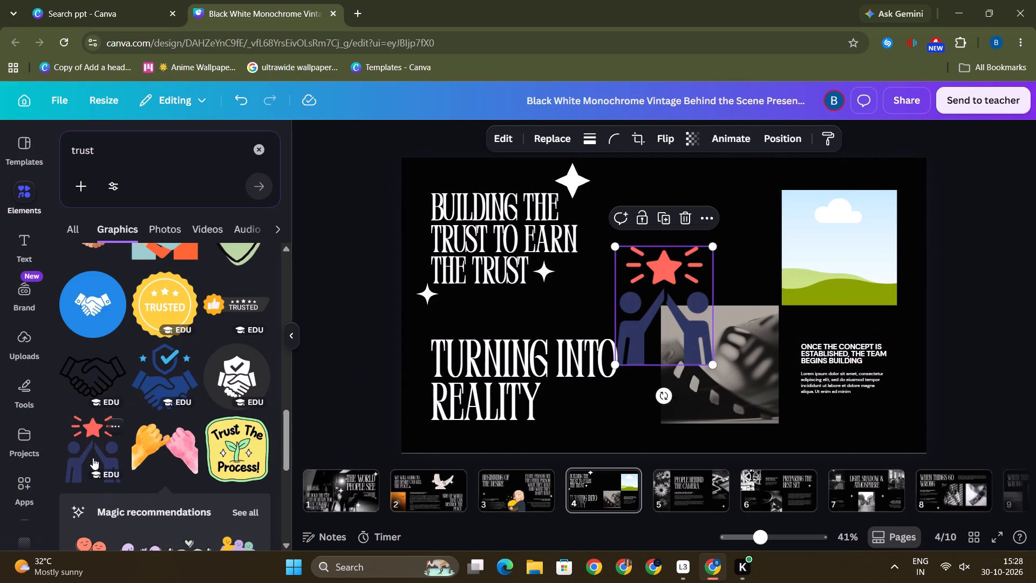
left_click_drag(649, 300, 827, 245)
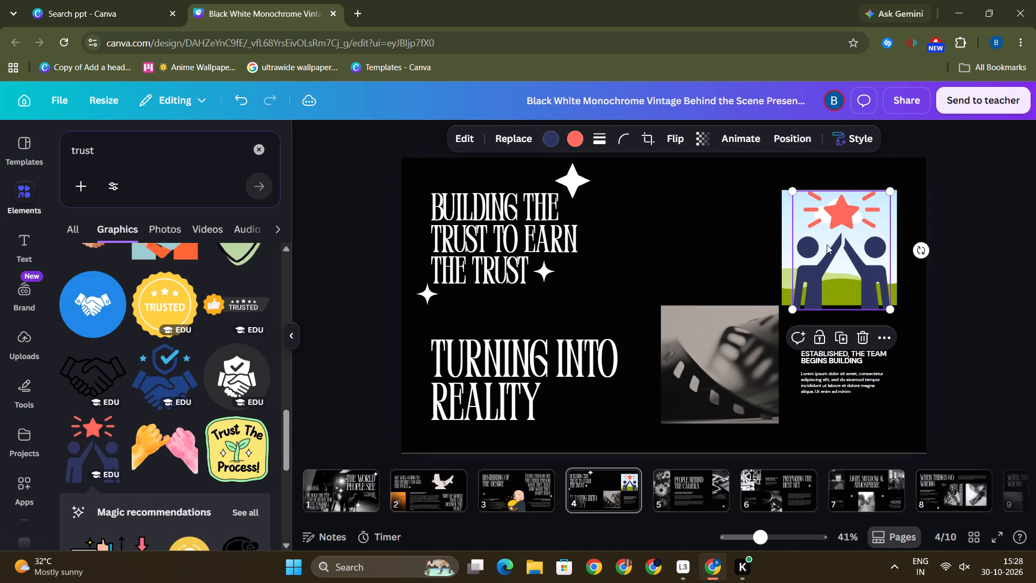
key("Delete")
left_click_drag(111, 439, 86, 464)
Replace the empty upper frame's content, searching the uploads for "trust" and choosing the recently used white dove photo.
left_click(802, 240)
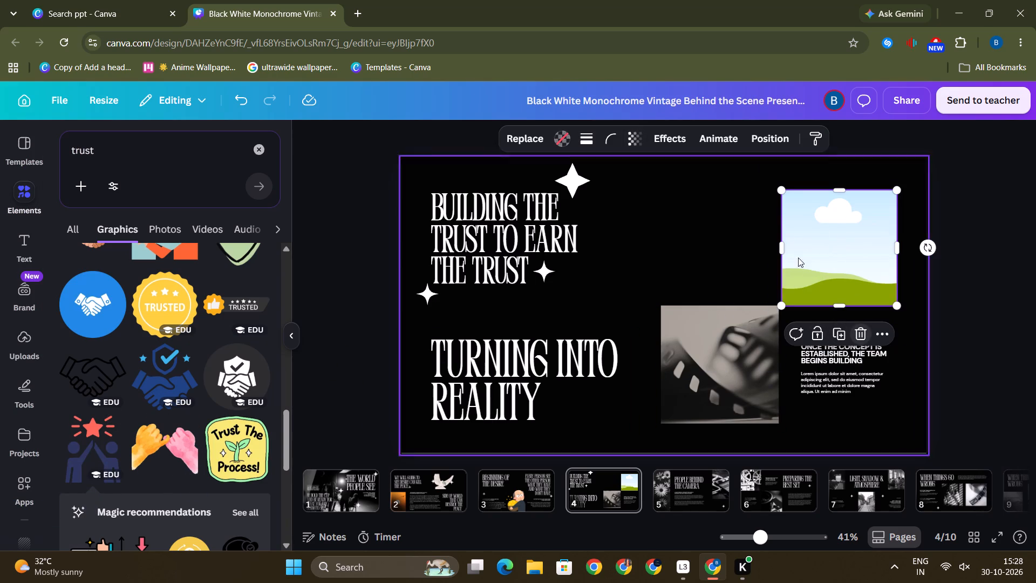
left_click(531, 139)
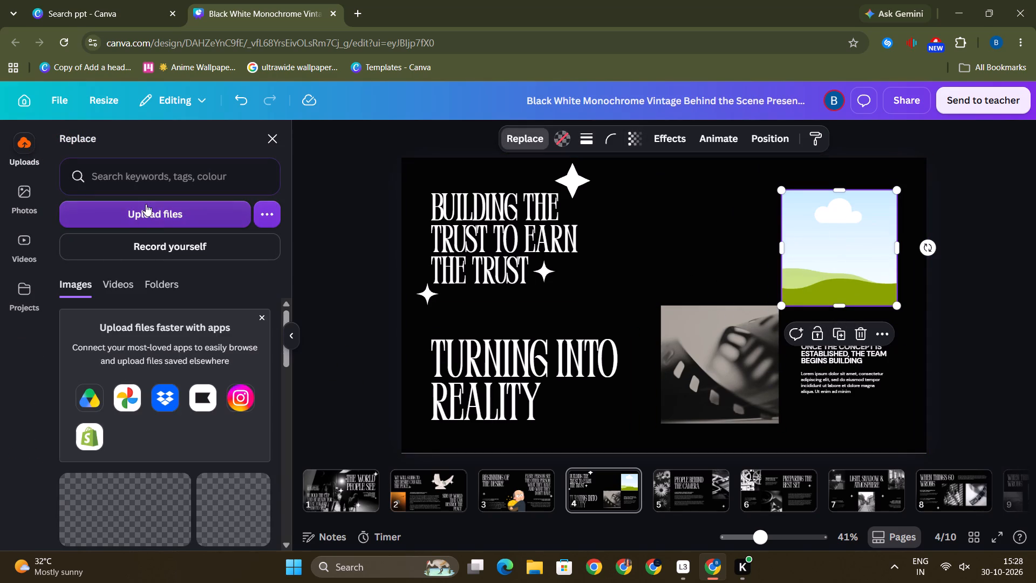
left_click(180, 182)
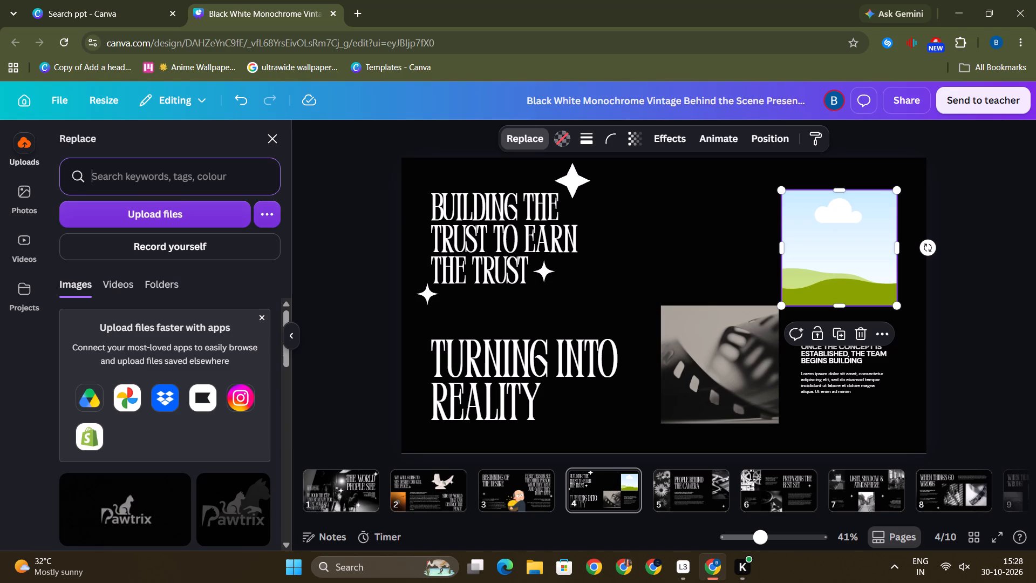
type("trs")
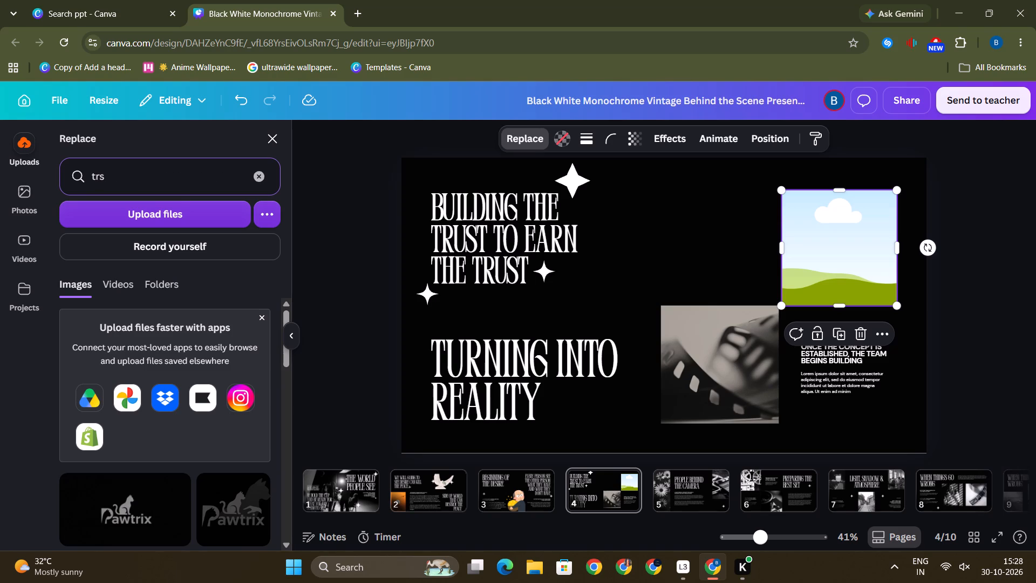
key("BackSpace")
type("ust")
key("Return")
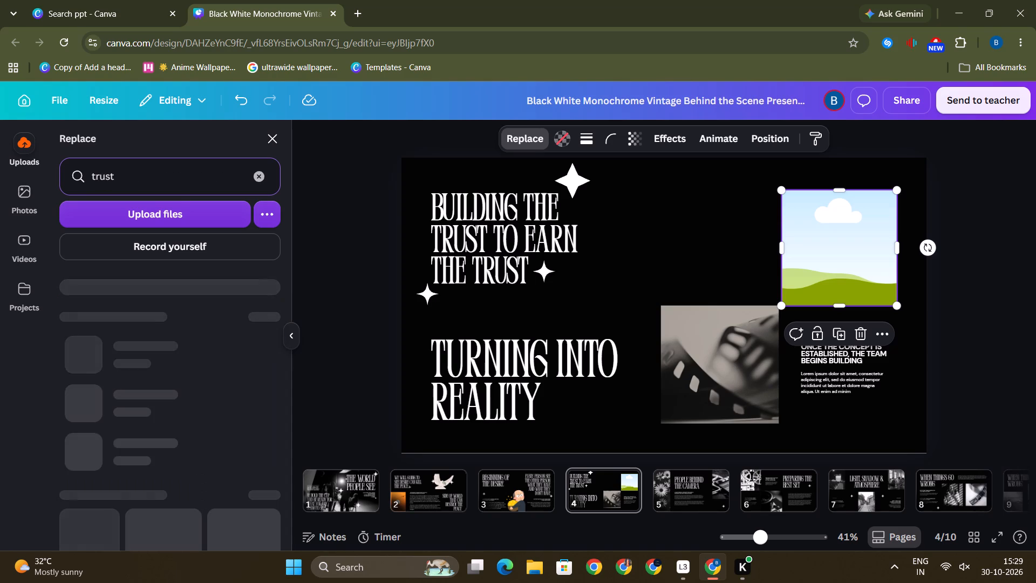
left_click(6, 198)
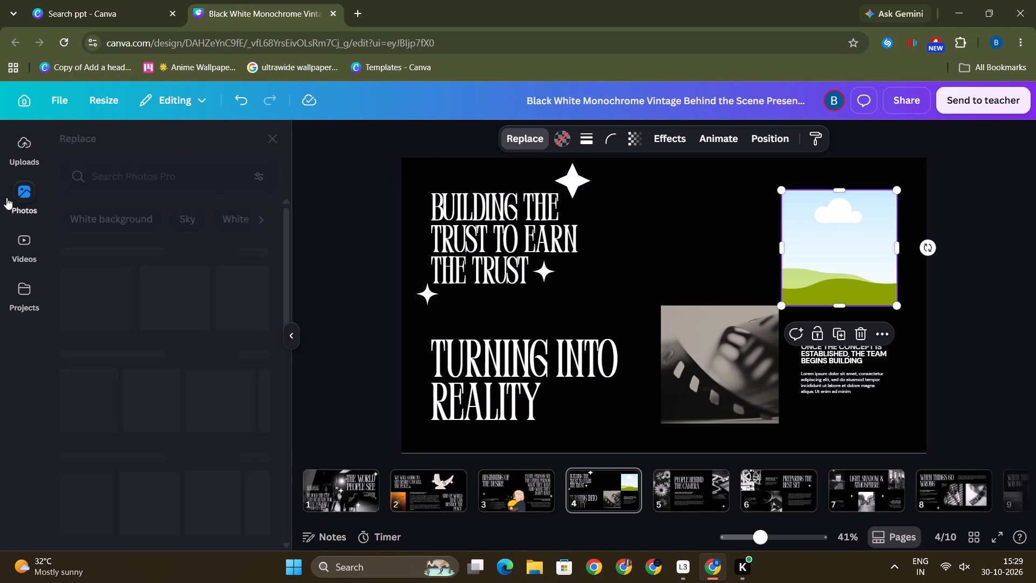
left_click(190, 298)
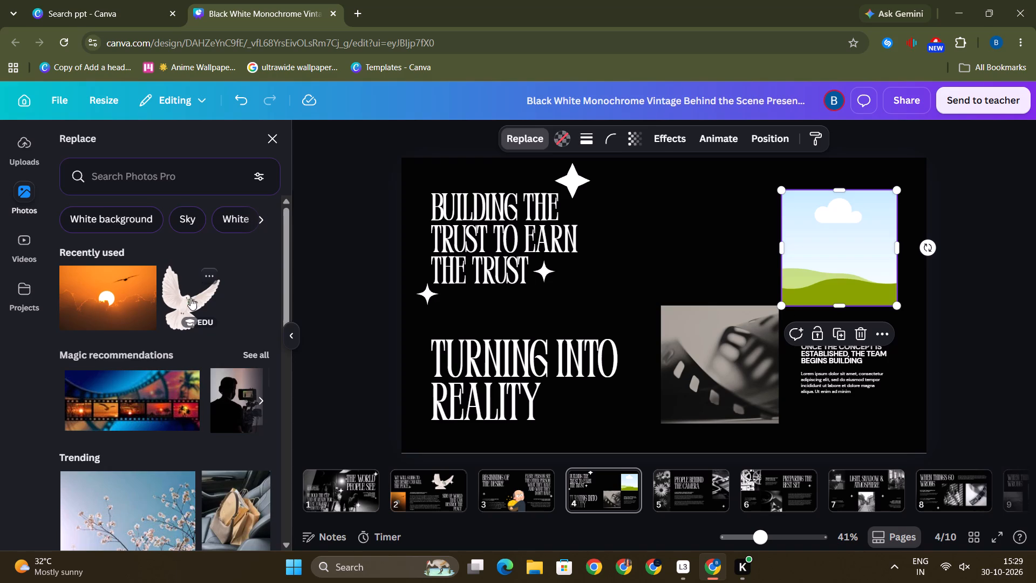
Fill slide 4's upper image frame with the graphic of two men shaking hands and shift its crop to show both figures.
left_click_drag(234, 287, 724, 273)
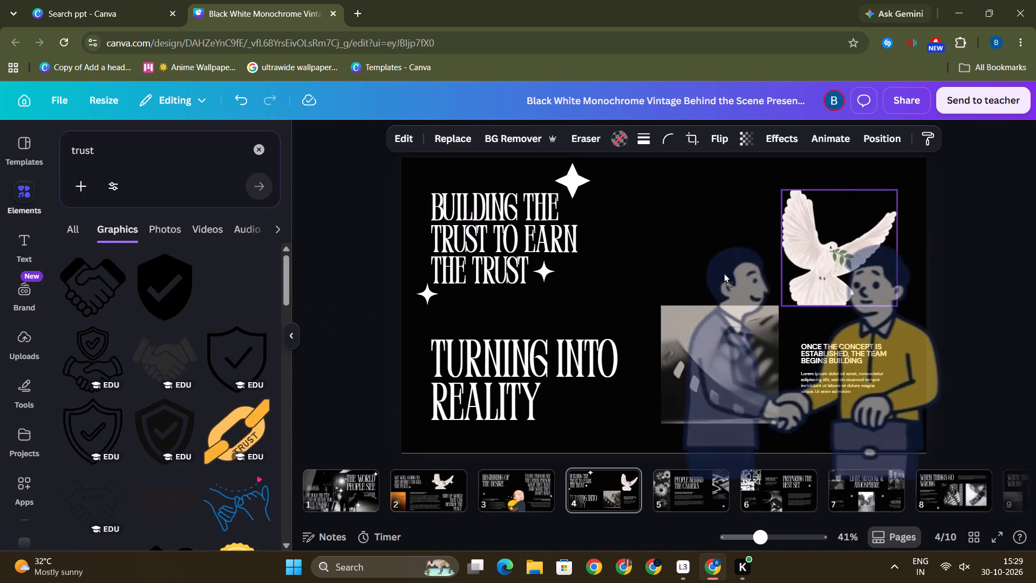
left_click_drag(724, 273, 796, 226)
left_click(983, 183)
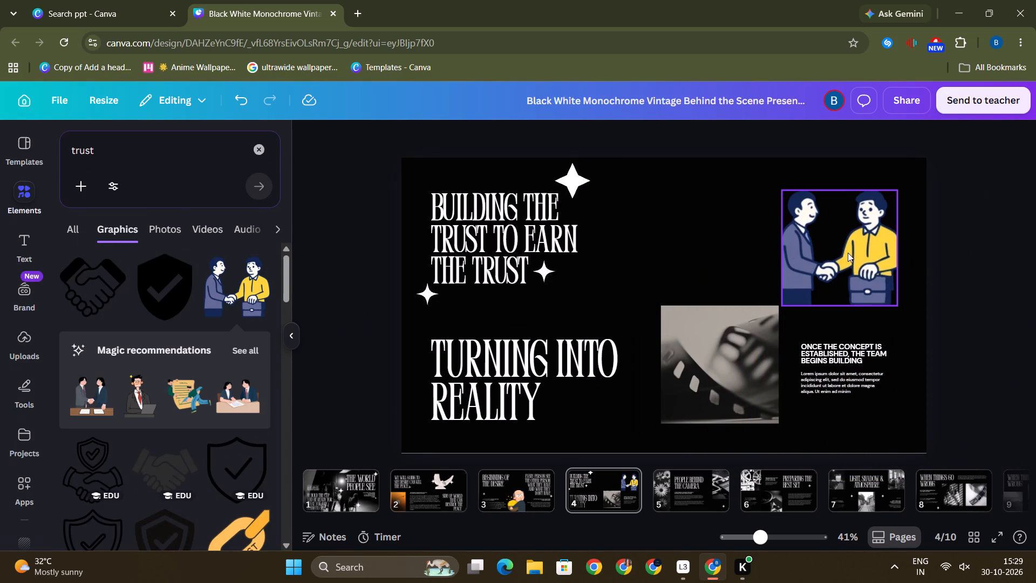
double_click(848, 253)
left_click_drag(839, 247, 851, 247)
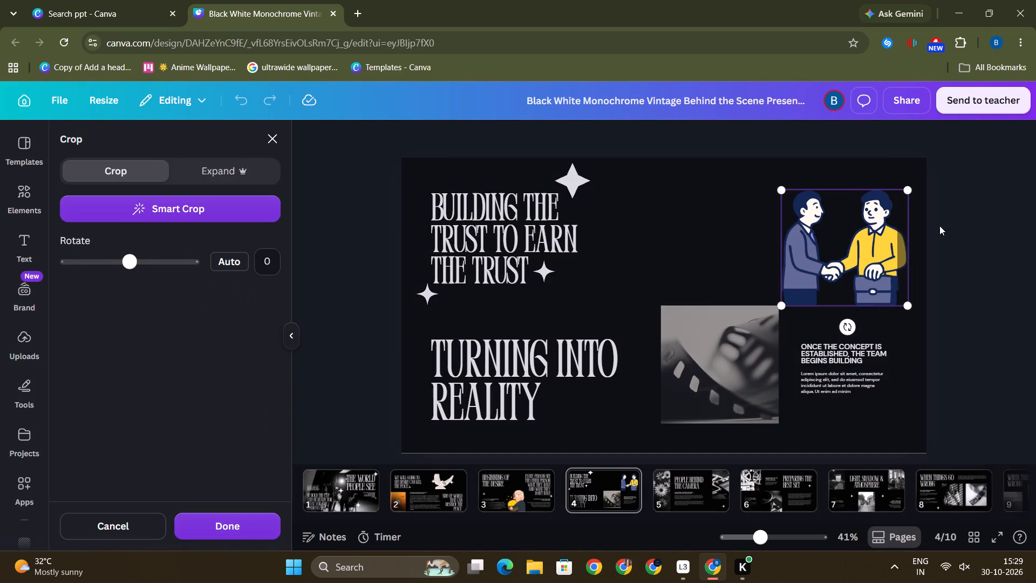
left_click(964, 216)
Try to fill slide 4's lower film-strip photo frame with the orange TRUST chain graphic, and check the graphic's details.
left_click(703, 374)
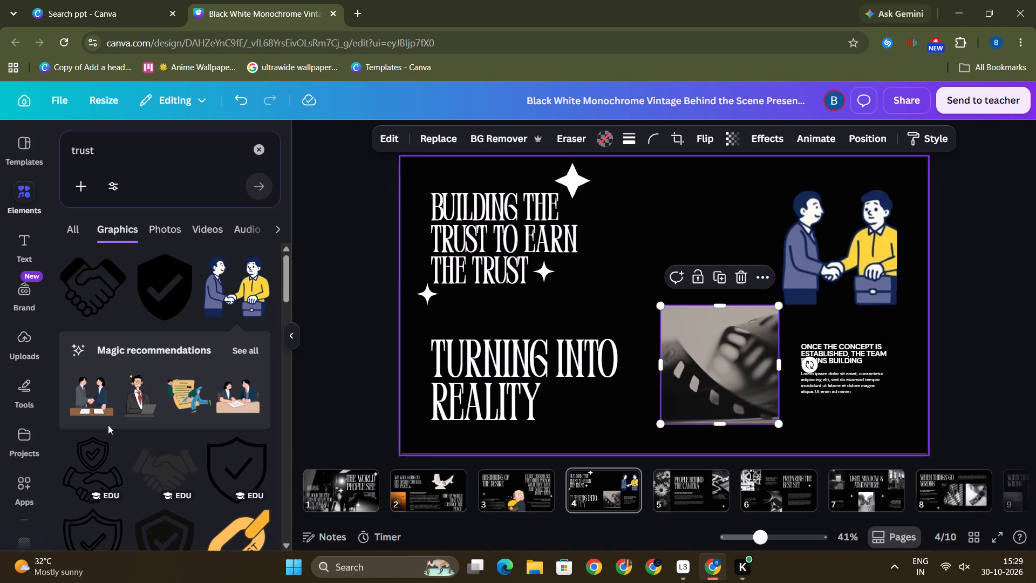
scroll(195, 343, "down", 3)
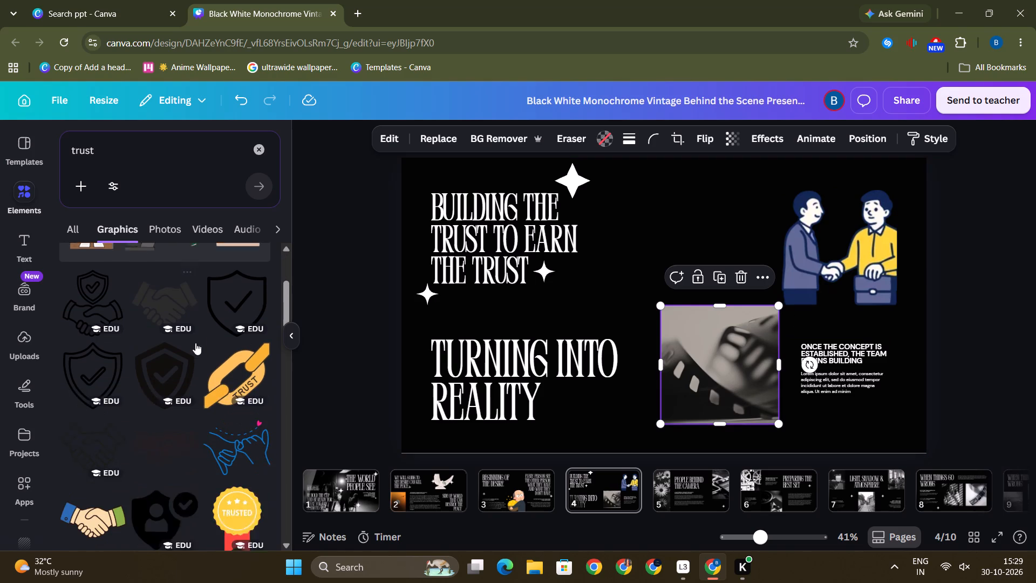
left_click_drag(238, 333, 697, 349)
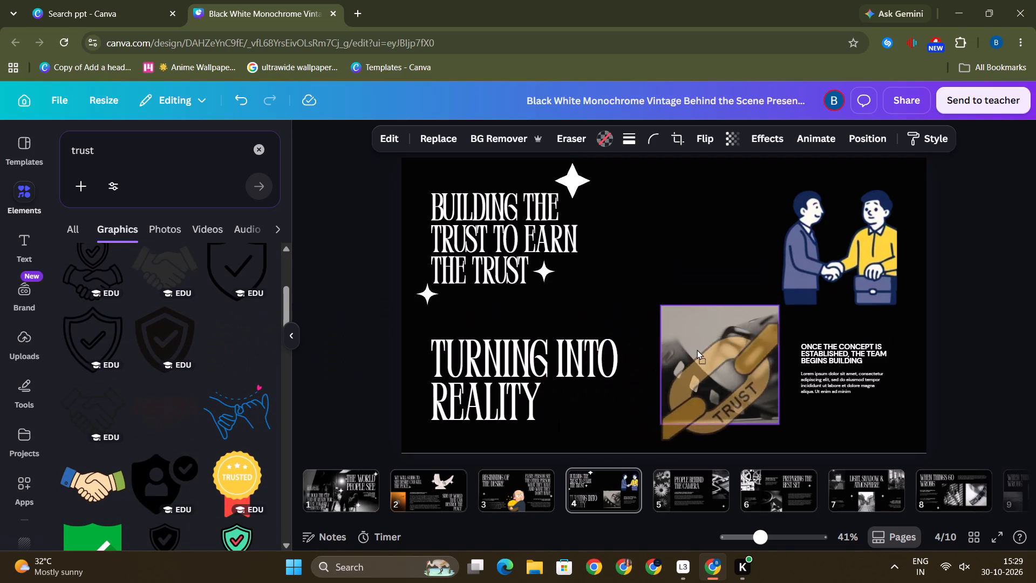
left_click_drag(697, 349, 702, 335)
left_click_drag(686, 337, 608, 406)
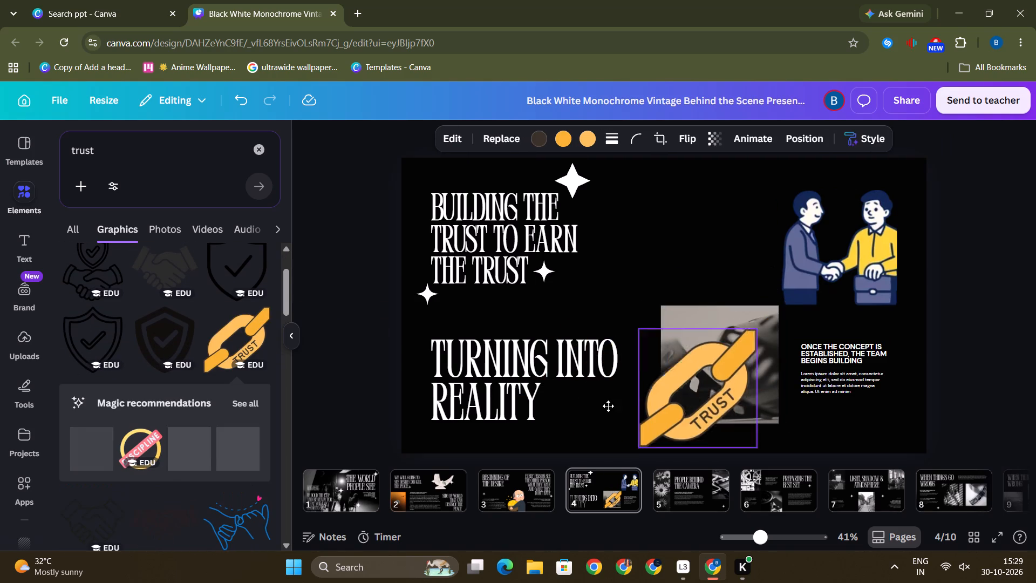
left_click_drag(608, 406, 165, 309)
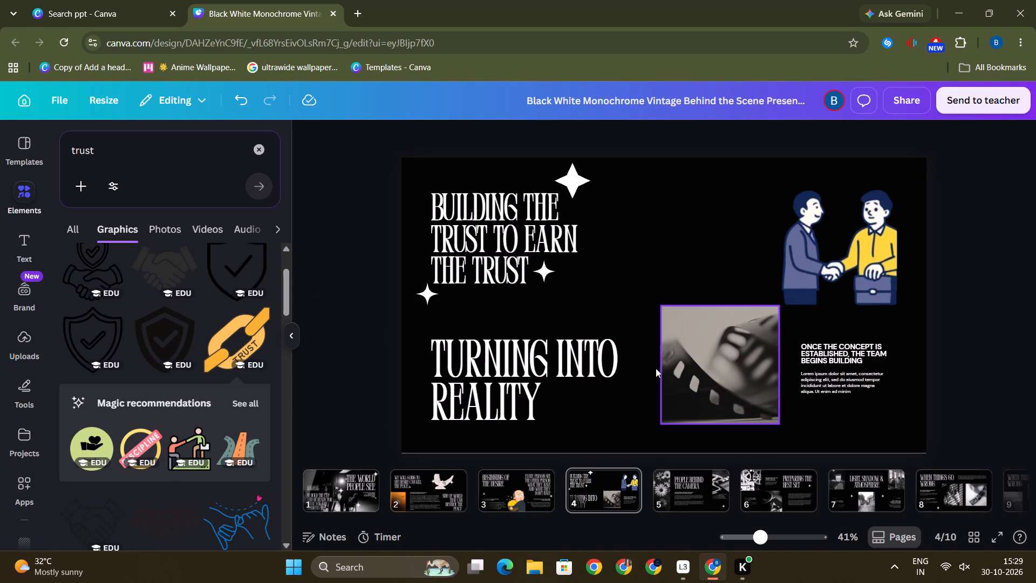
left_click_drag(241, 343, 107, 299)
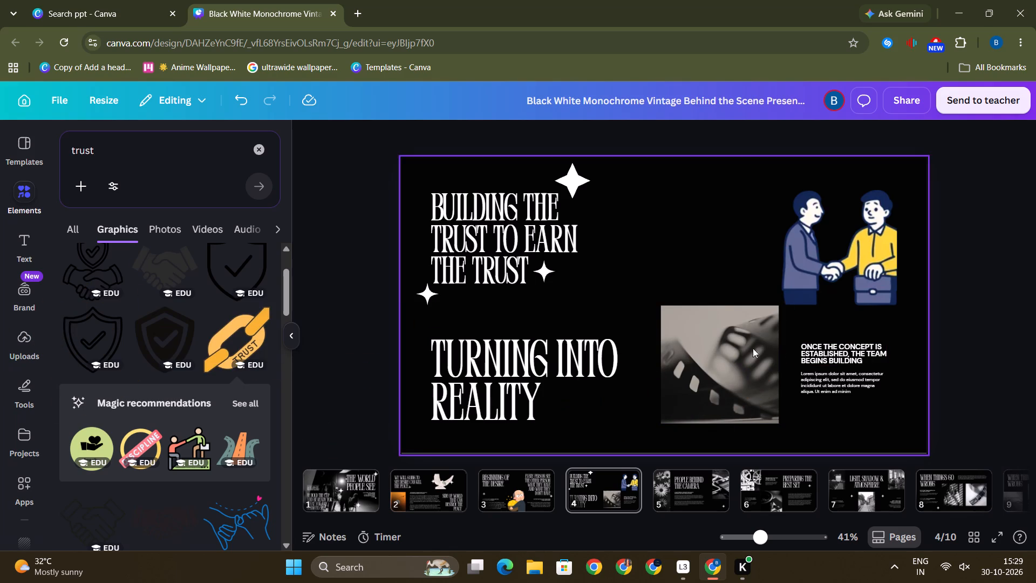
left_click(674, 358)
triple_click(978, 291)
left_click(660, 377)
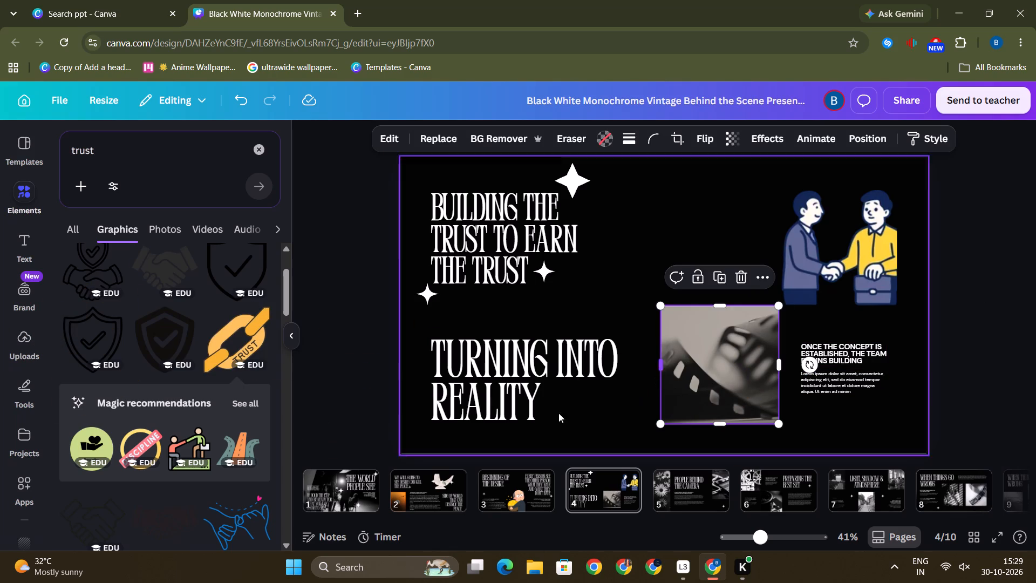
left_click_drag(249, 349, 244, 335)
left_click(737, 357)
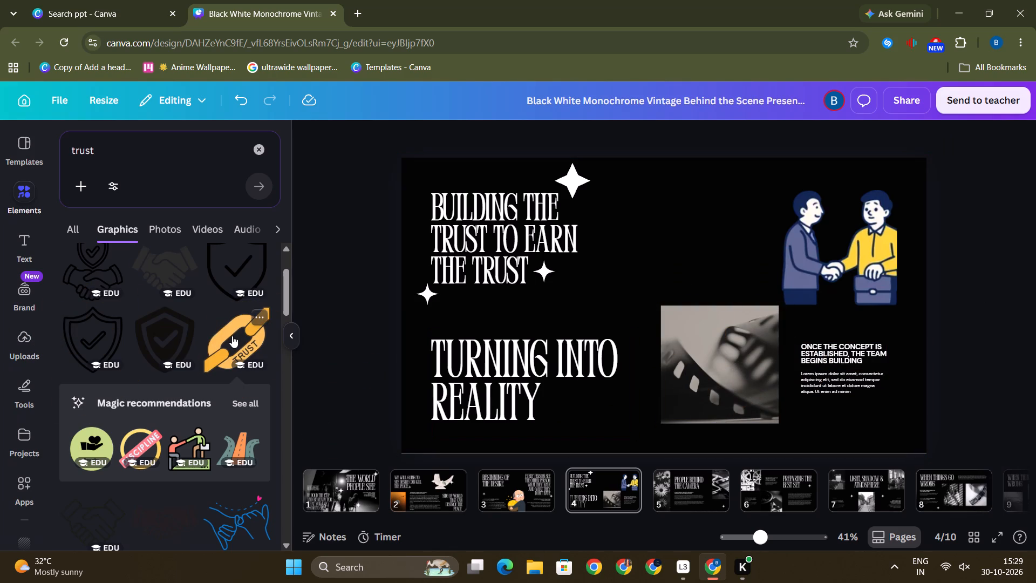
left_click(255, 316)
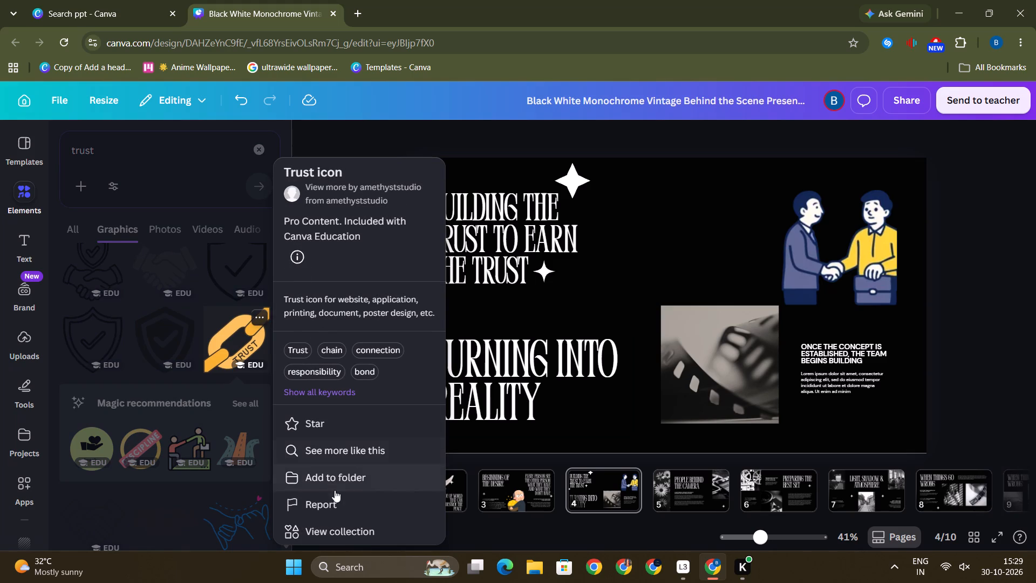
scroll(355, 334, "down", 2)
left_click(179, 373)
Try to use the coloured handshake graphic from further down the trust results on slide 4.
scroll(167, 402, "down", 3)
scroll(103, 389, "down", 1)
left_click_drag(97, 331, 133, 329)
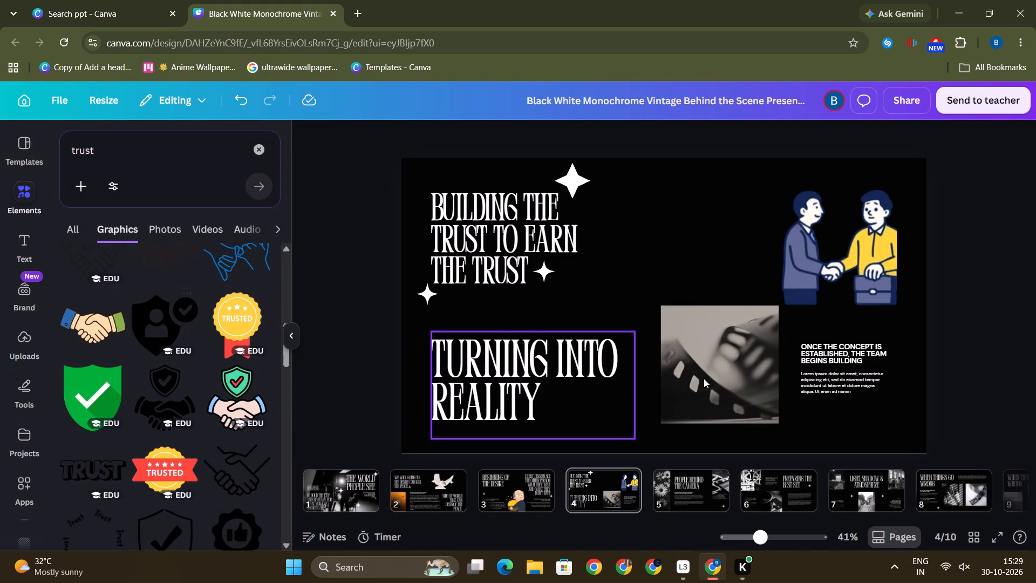
Delete the film-strip photo together with its frame from slide 4.
left_click(739, 369)
left_click(740, 282)
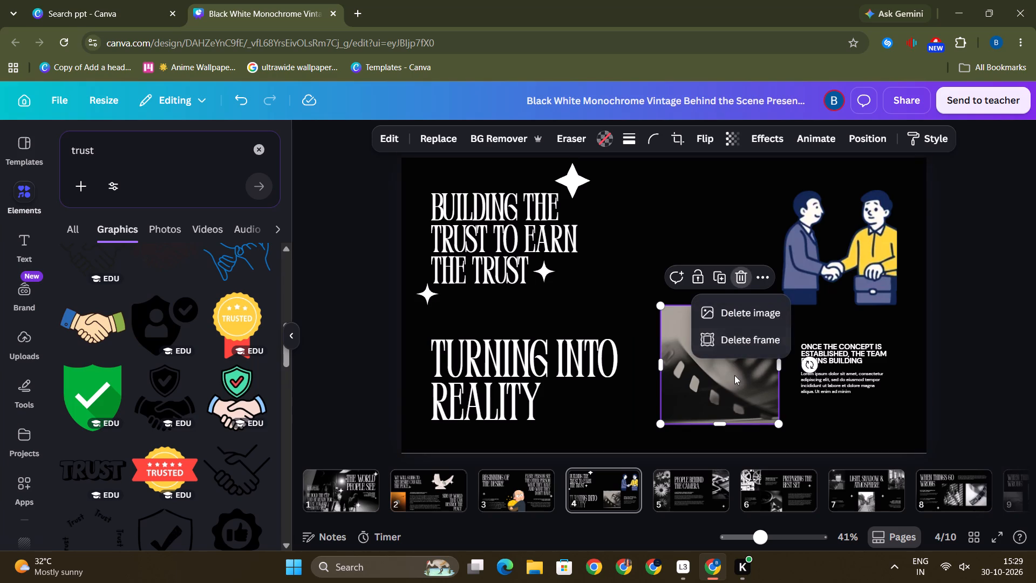
left_click(734, 338)
Search the elements for "frame" and add a square frame between the "Turning into reality" heading and the body text, slightly reduced.
left_click(19, 157)
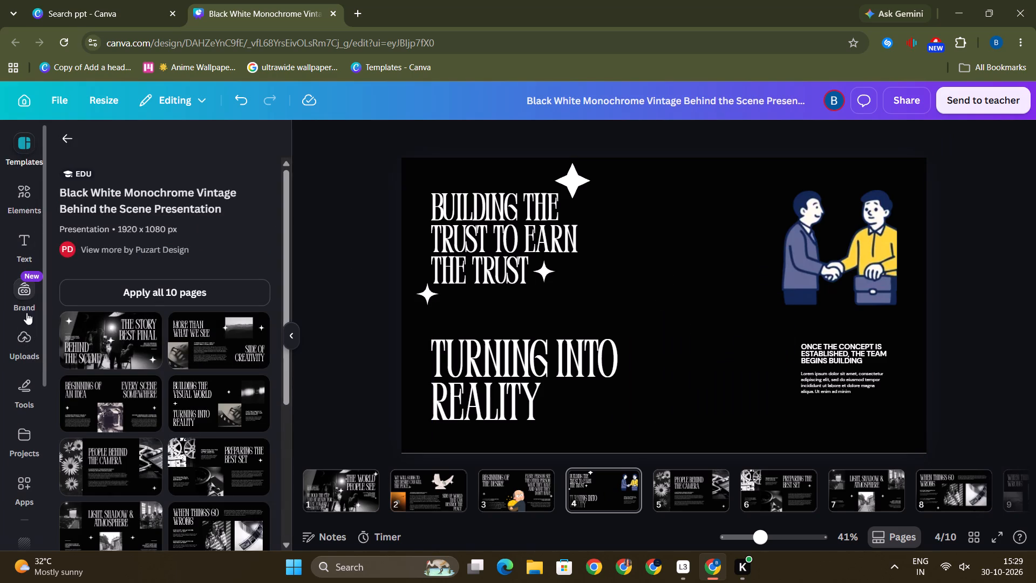
left_click(24, 241)
left_click(23, 205)
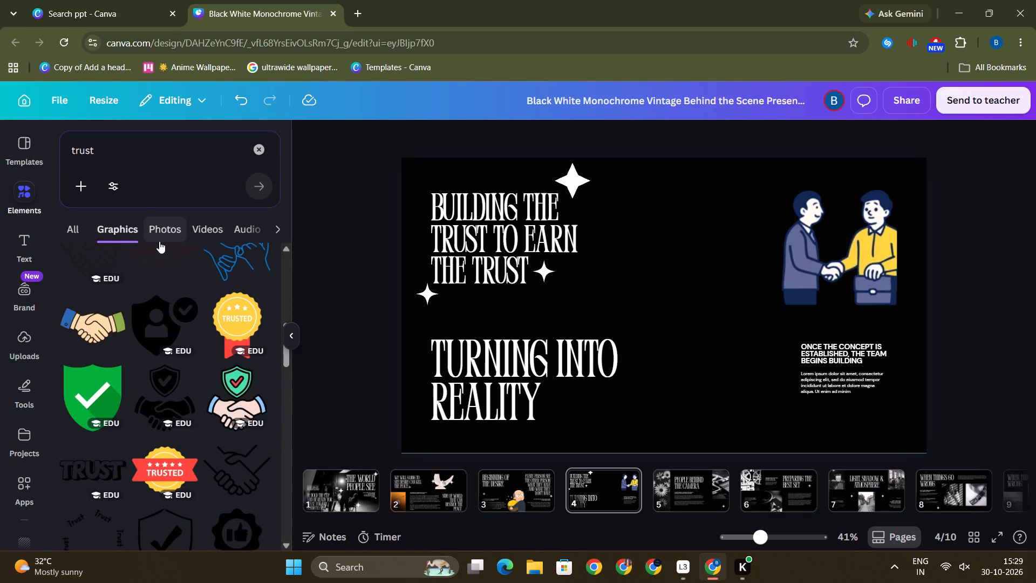
left_click(80, 235)
left_click(159, 155)
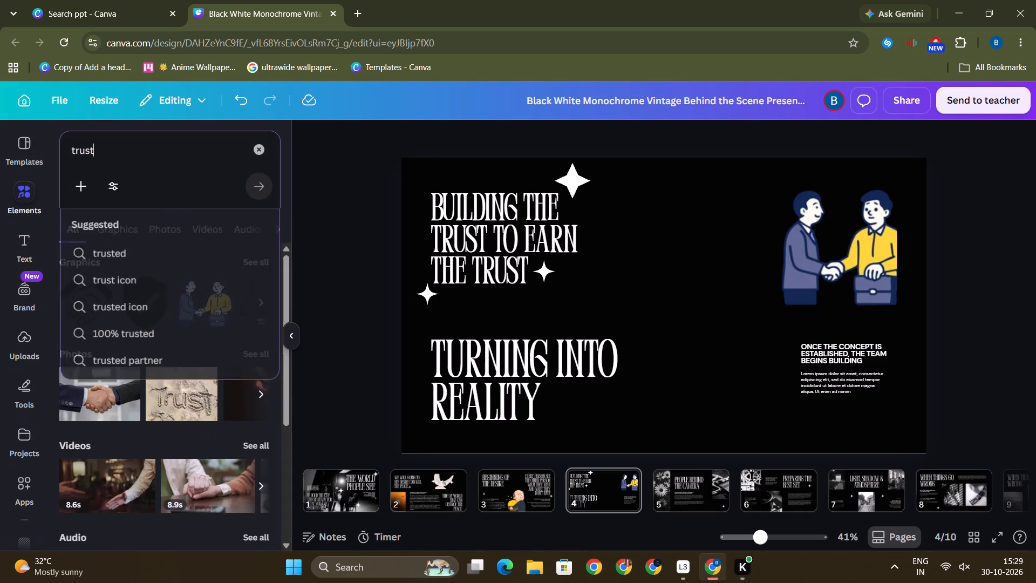
double_click(159, 155)
scroll(146, 409, "down", 4)
scroll(136, 472, "down", 3)
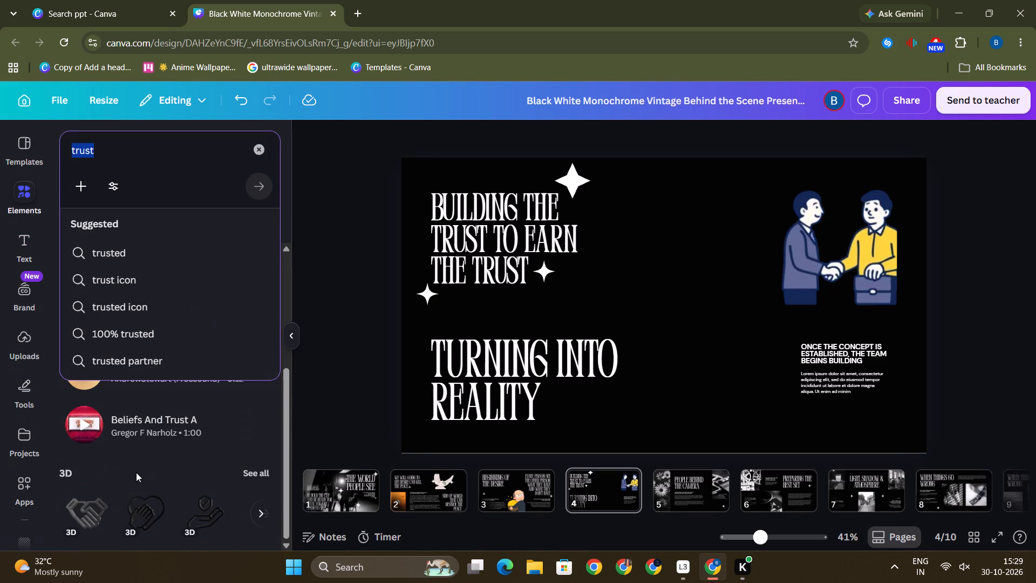
type("frame")
key("Return")
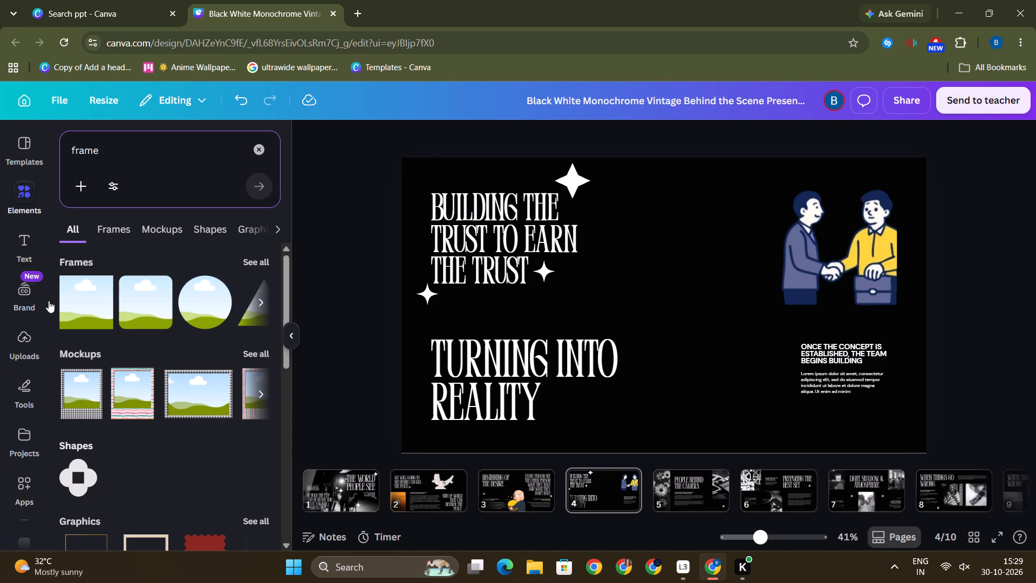
left_click_drag(87, 312, 651, 337)
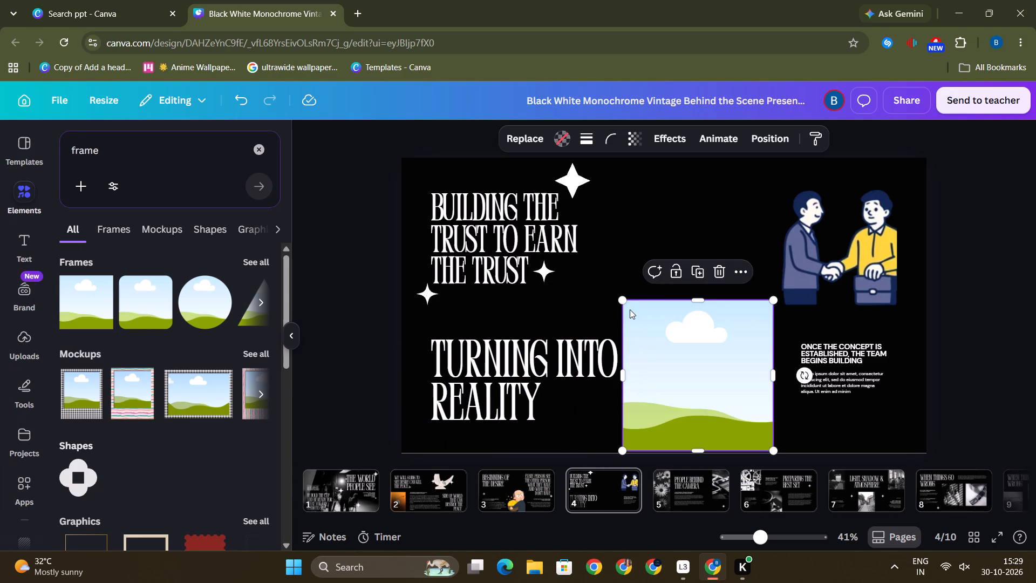
left_click_drag(623, 301, 640, 324)
left_click_drag(692, 383, 694, 367)
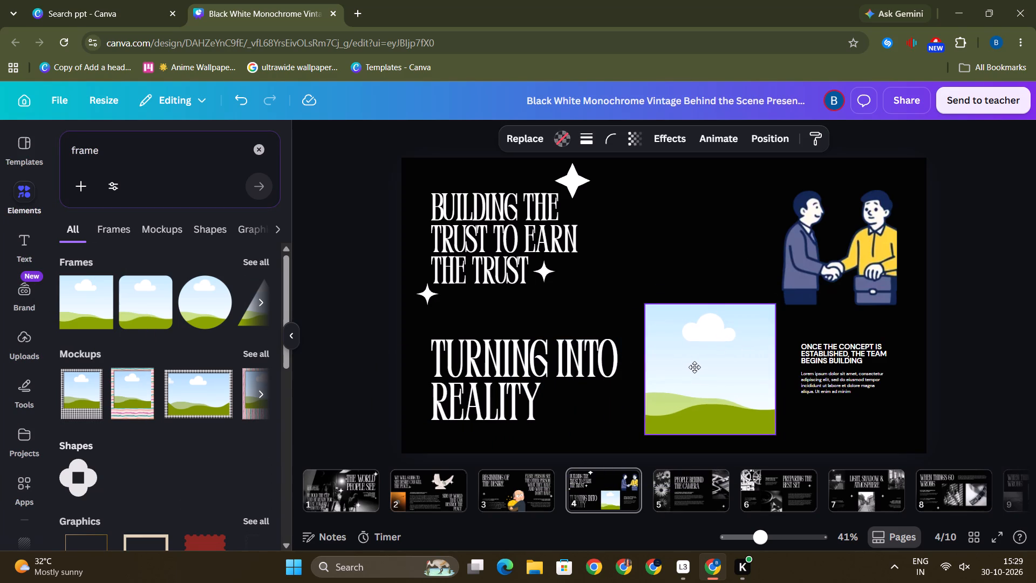
left_click_drag(694, 367, 699, 367)
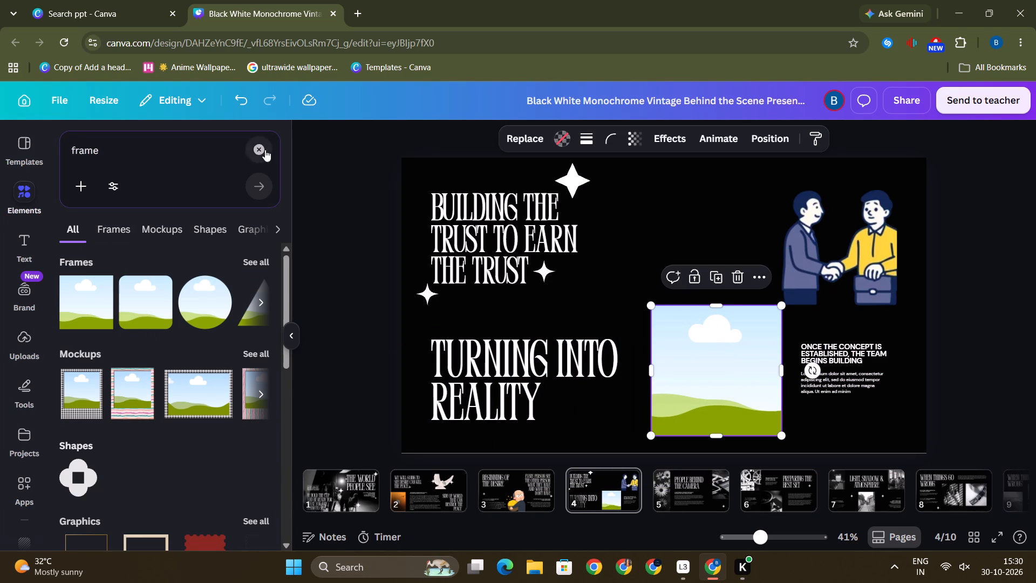
Search the elements for "trust" again and show all the matching graphics.
left_click(266, 150)
left_click(175, 156)
left_click(139, 277)
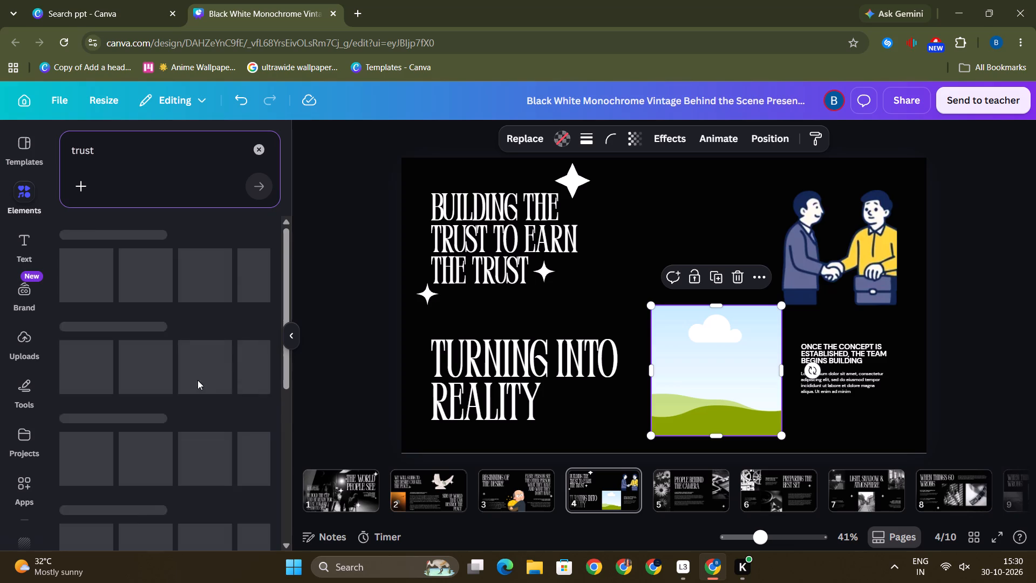
scroll(213, 377, "down", 3)
scroll(217, 420, "down", 2)
scroll(217, 415, "up", 5)
left_click(256, 268)
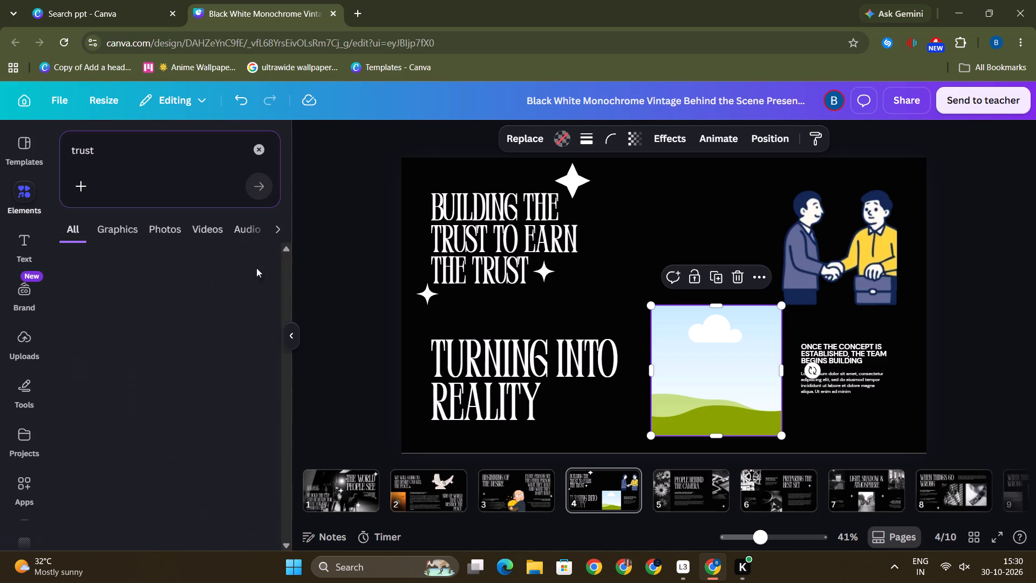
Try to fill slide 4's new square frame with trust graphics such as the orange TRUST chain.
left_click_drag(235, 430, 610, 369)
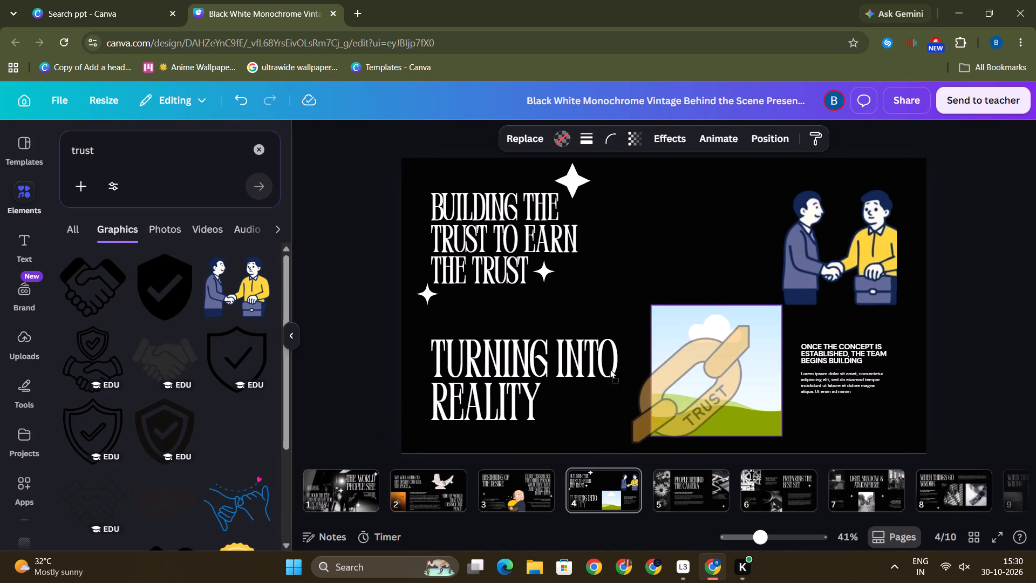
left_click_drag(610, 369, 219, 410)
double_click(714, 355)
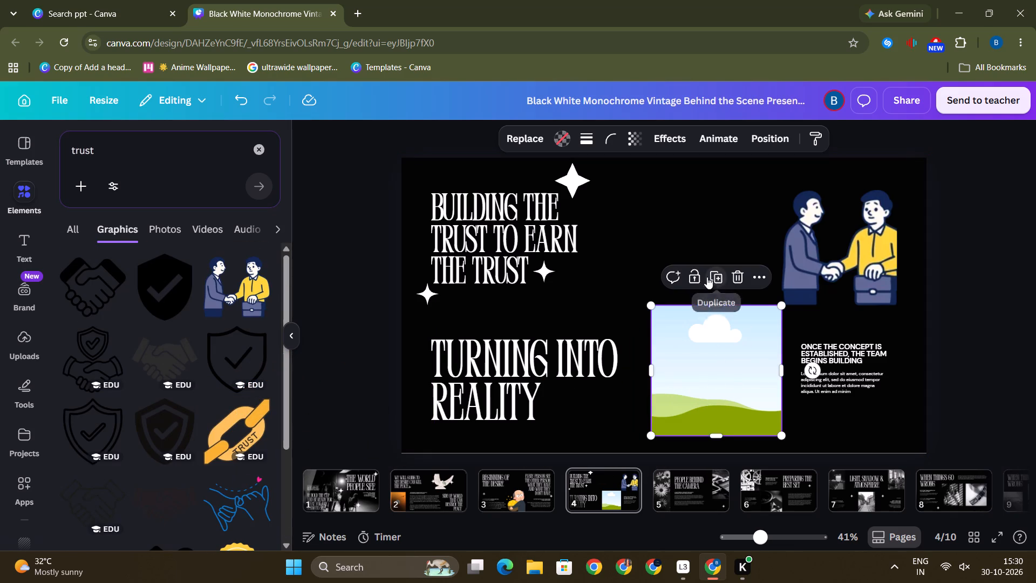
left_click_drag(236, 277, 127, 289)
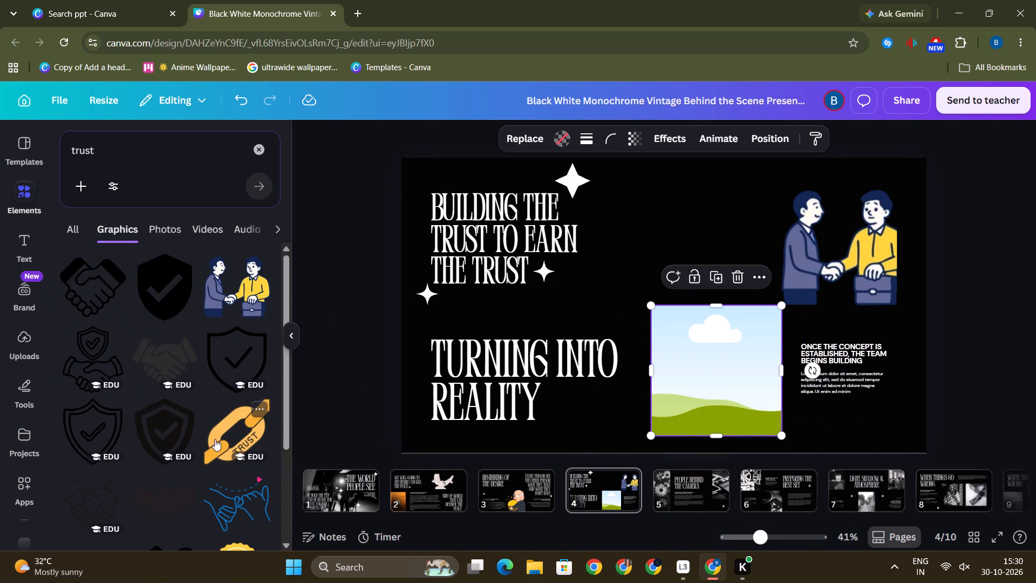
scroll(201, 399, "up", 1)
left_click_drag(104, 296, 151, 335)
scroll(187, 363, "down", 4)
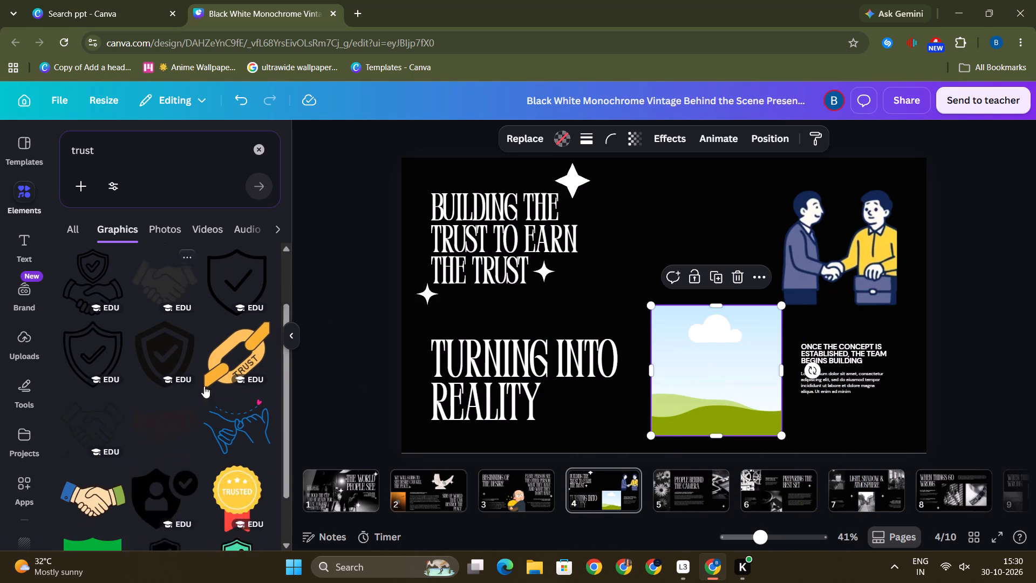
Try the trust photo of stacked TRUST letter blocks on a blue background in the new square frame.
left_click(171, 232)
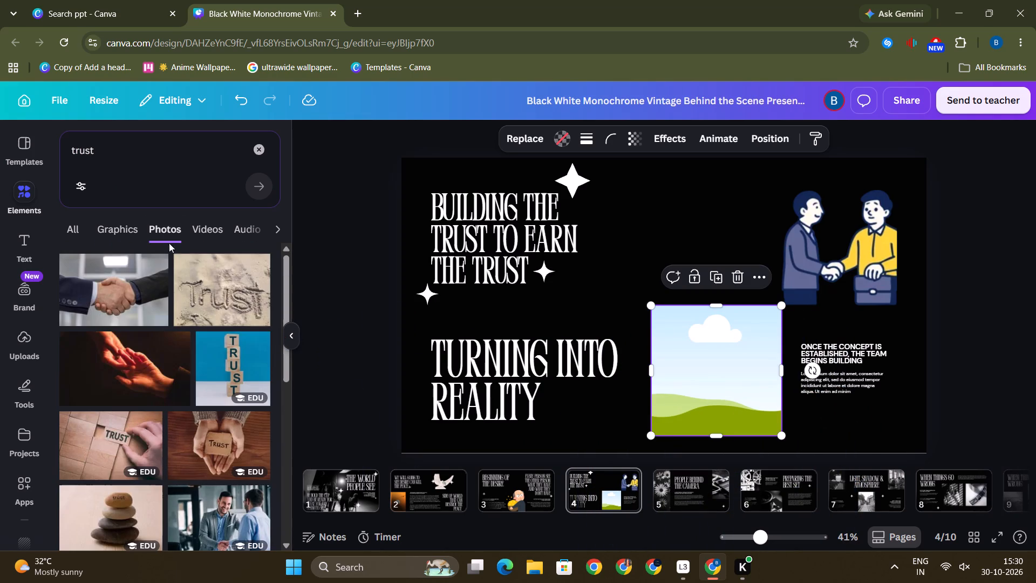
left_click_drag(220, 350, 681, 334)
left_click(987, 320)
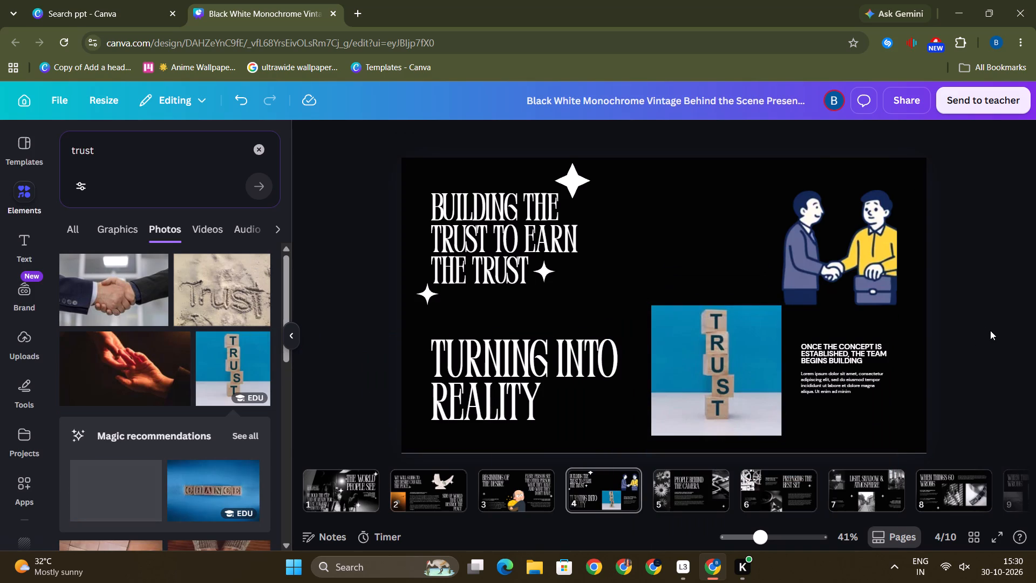
Fill the square frame with the photo of silhouetted climbers helping each other uphill, and shift its crop to show all four climbers.
scroll(192, 452, "down", 3)
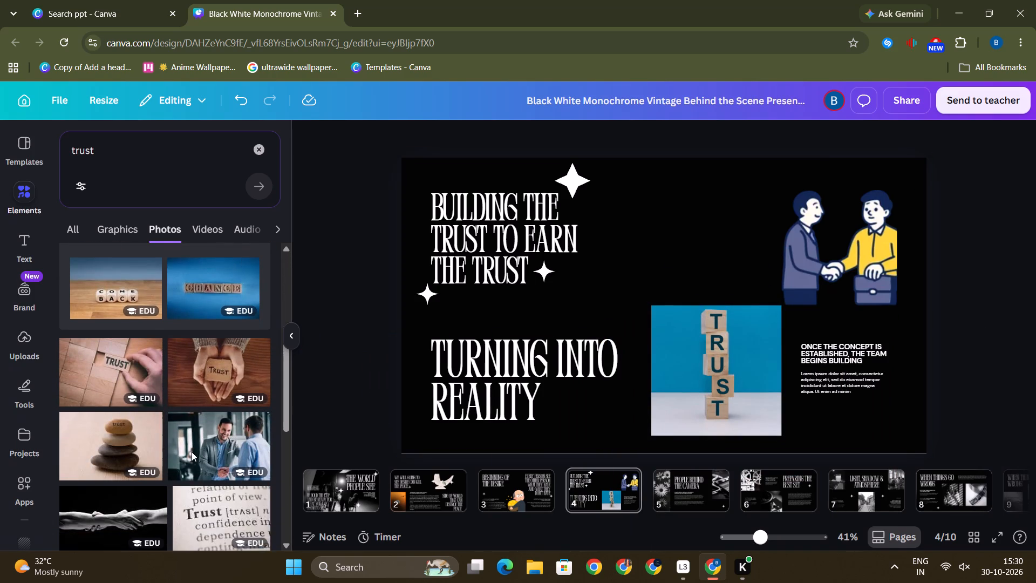
scroll(192, 452, "down", 3)
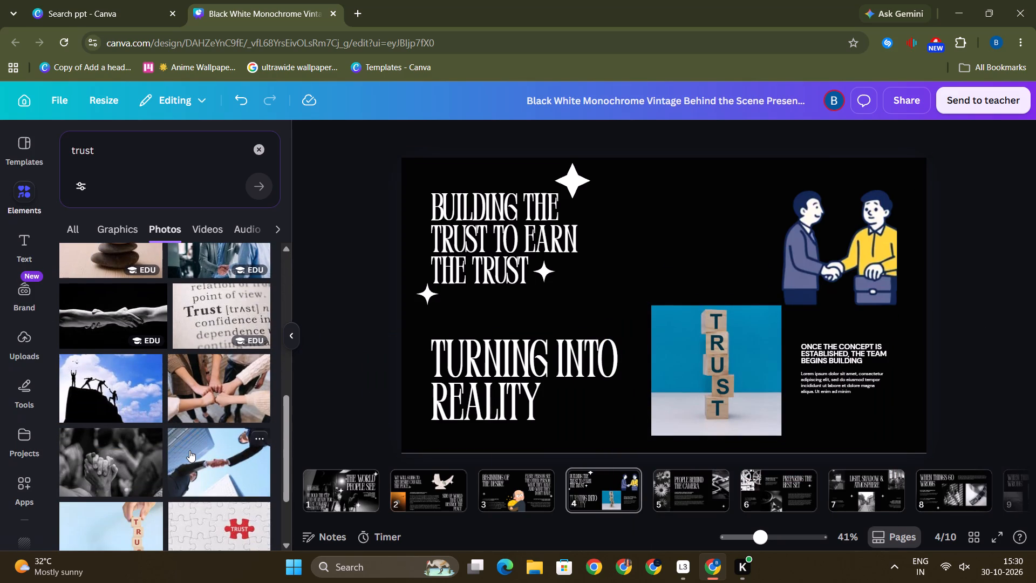
left_click_drag(96, 389, 689, 365)
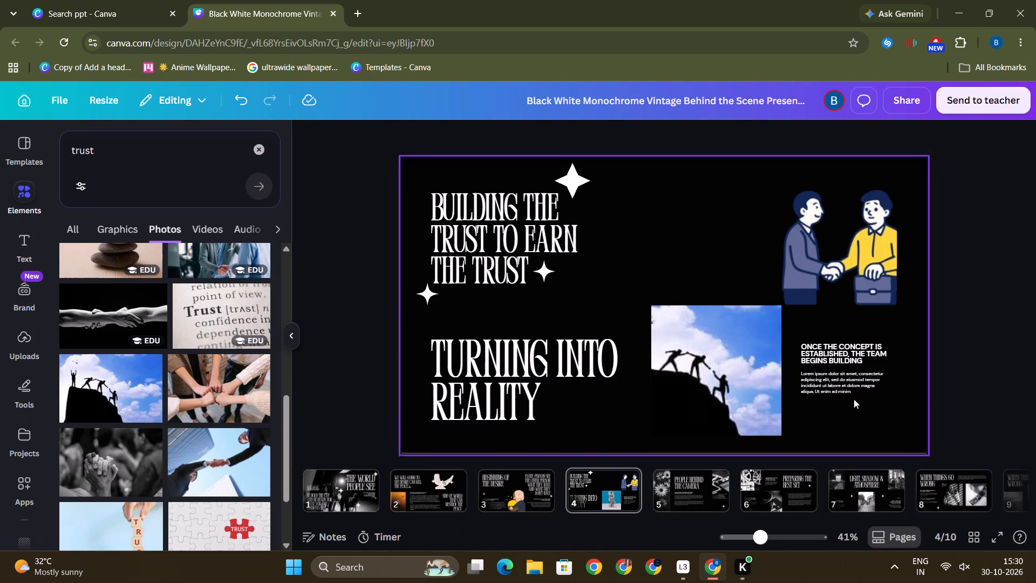
double_click(732, 384)
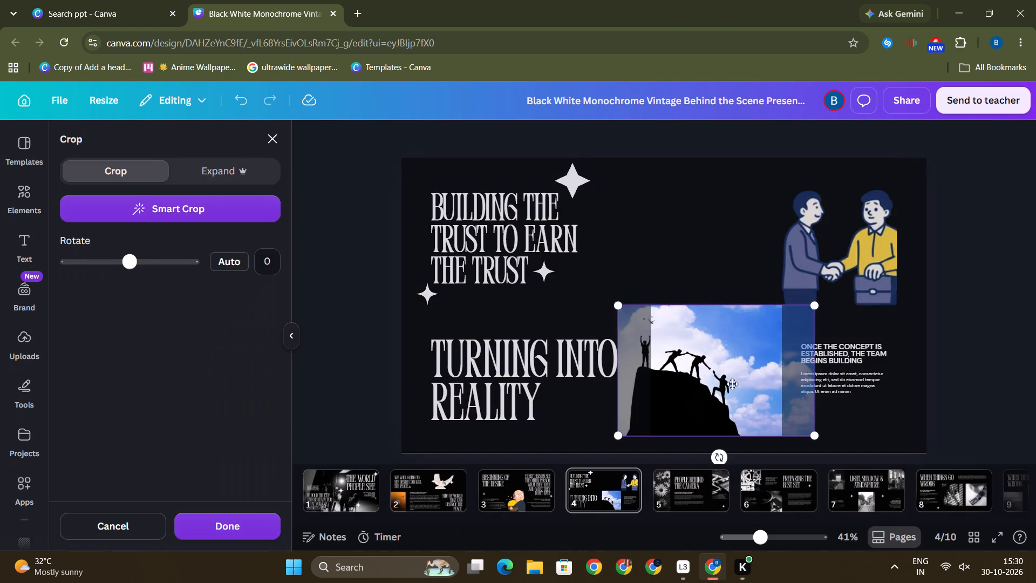
left_click_drag(728, 380, 768, 380)
left_click(1012, 307)
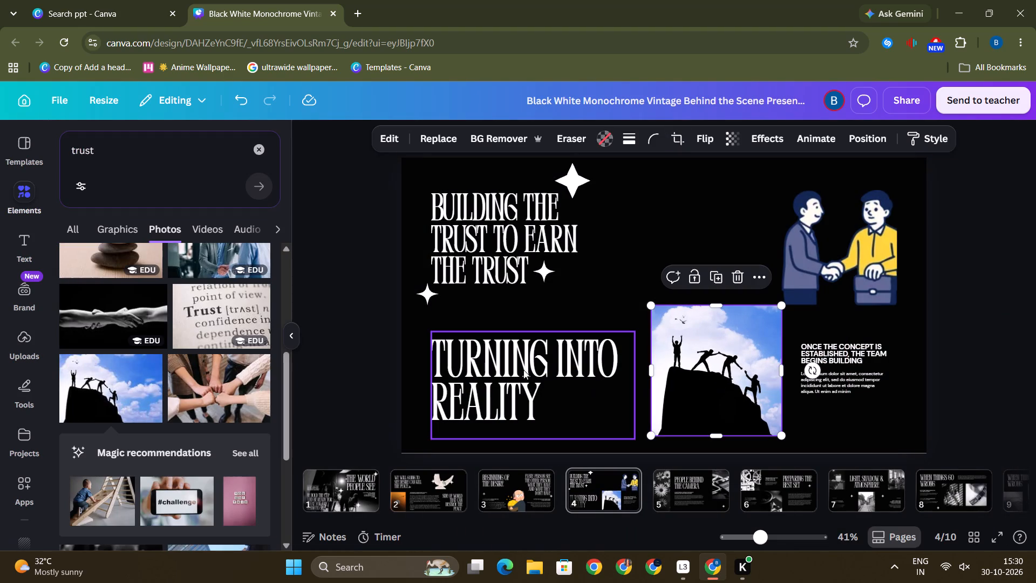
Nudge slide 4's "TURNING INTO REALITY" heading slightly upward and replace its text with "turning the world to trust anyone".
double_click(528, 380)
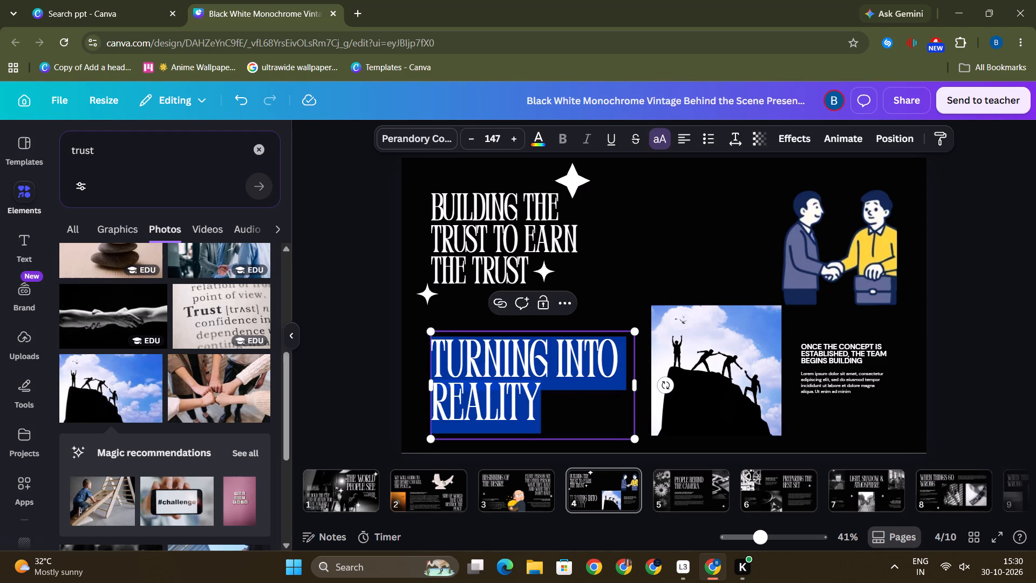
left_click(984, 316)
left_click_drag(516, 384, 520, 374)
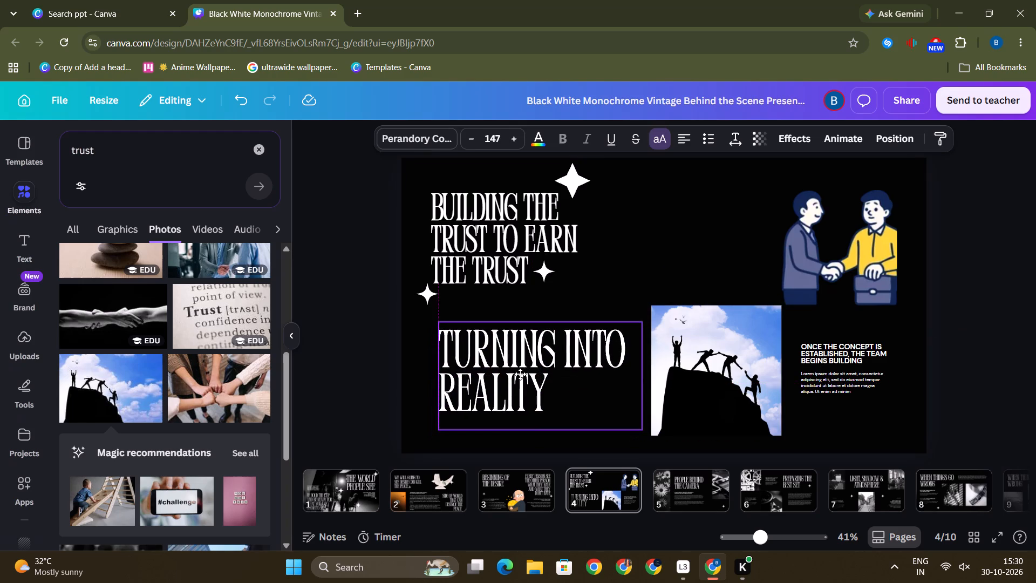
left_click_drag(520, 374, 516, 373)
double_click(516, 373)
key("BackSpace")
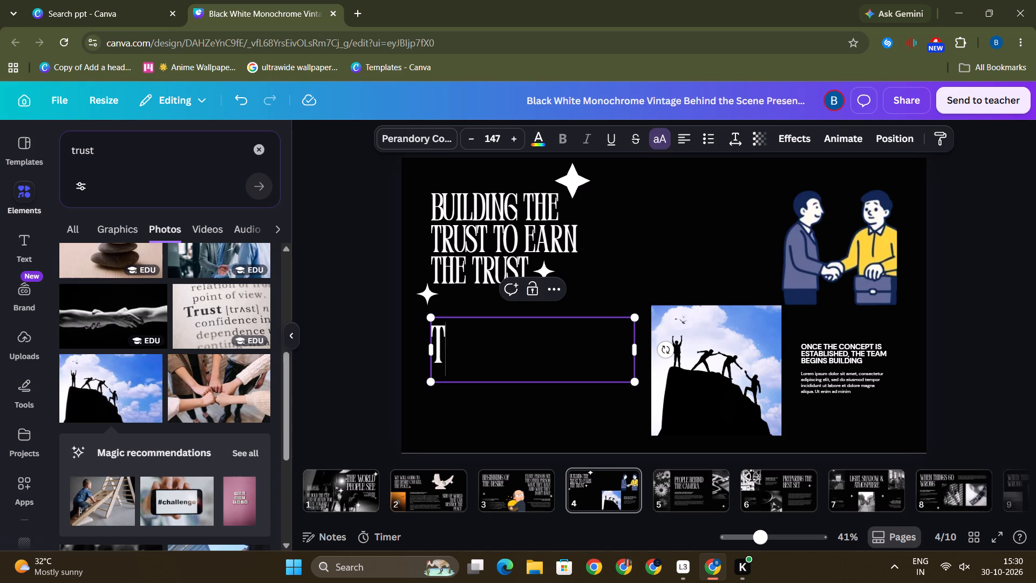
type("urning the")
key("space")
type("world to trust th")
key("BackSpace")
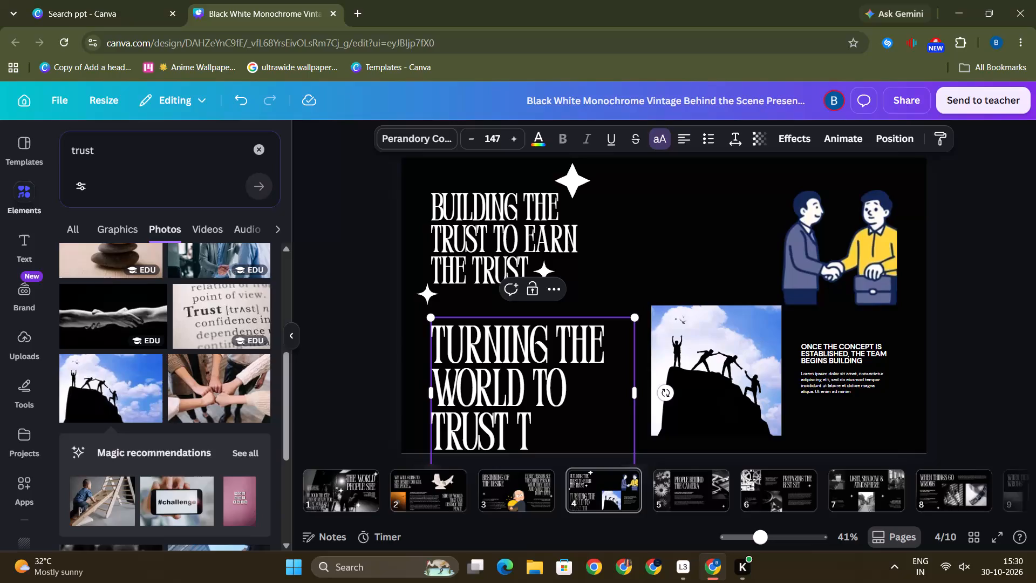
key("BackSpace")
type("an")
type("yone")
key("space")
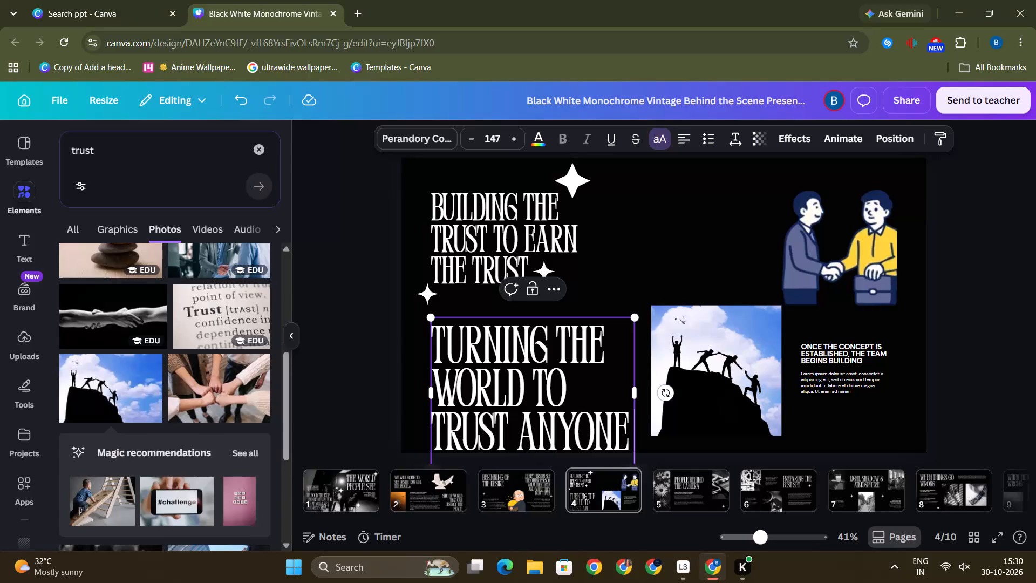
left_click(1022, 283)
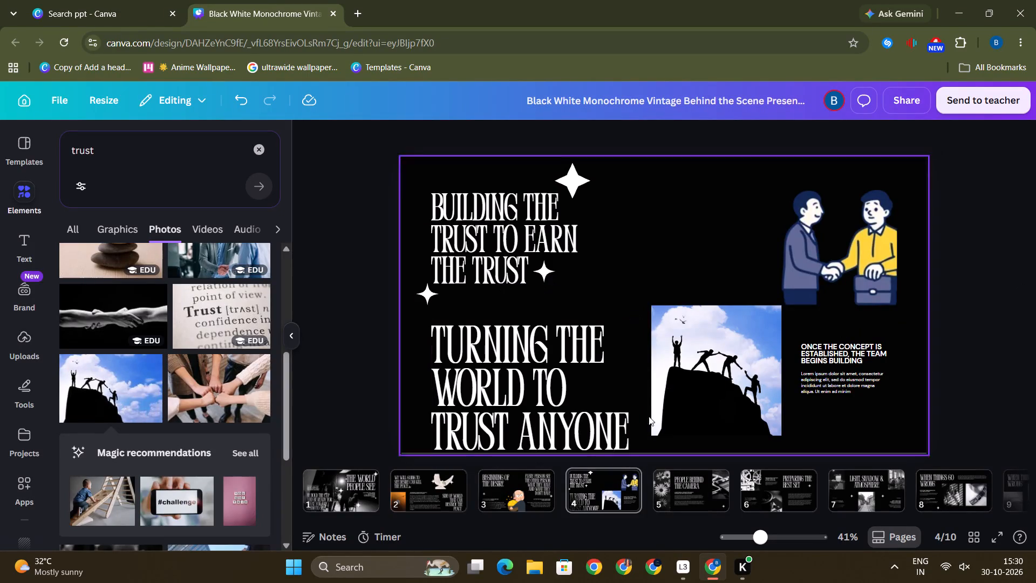
Shrink the "TURNING THE WORLD TO TRUST ANYONE" heading to font size 104 and place it beneath the first heading, roughly left-aligned with it.
left_click(567, 402)
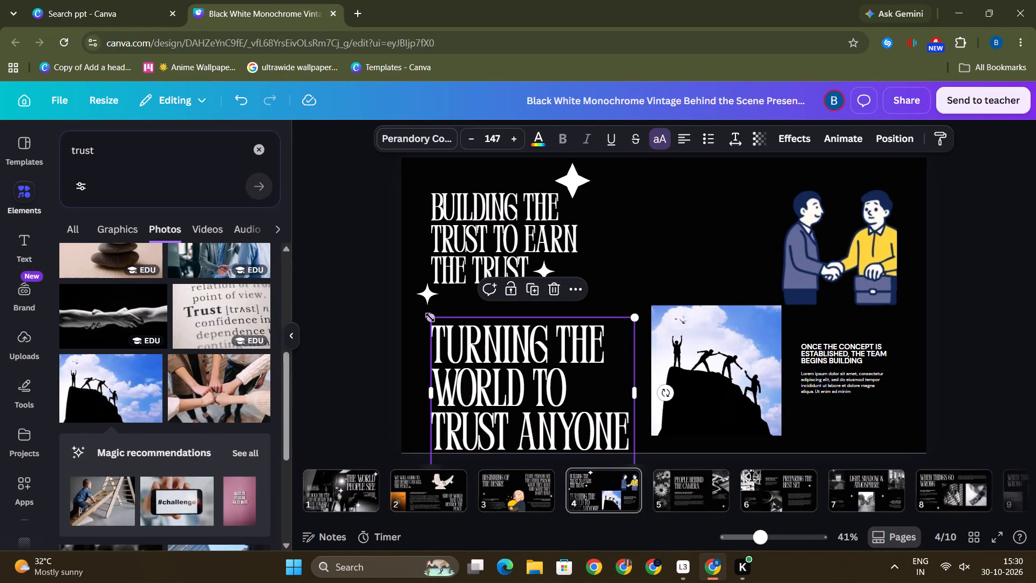
left_click_drag(430, 317, 471, 385)
left_click_drag(544, 403, 491, 365)
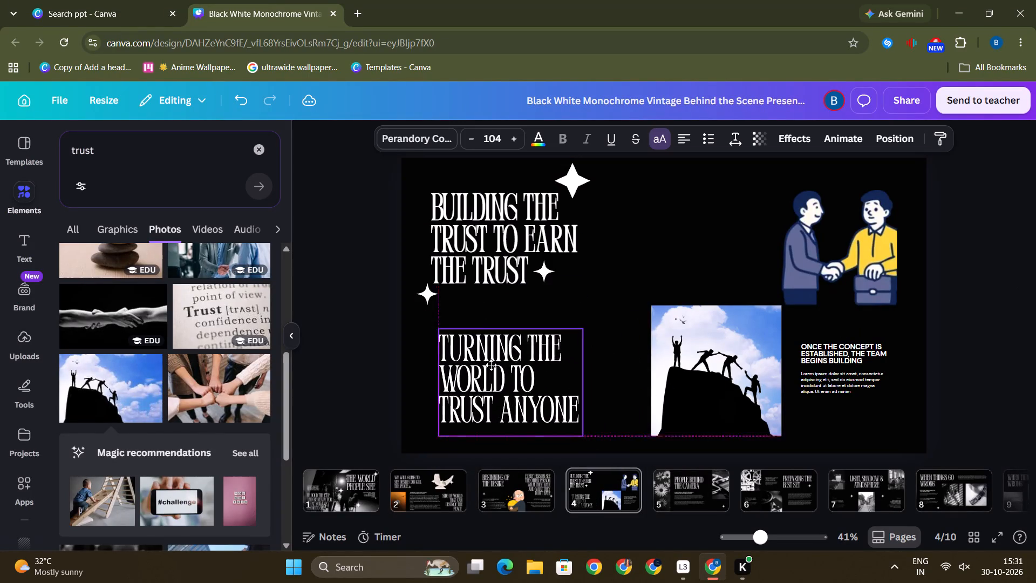
left_click_drag(491, 365, 488, 362)
left_click(995, 301)
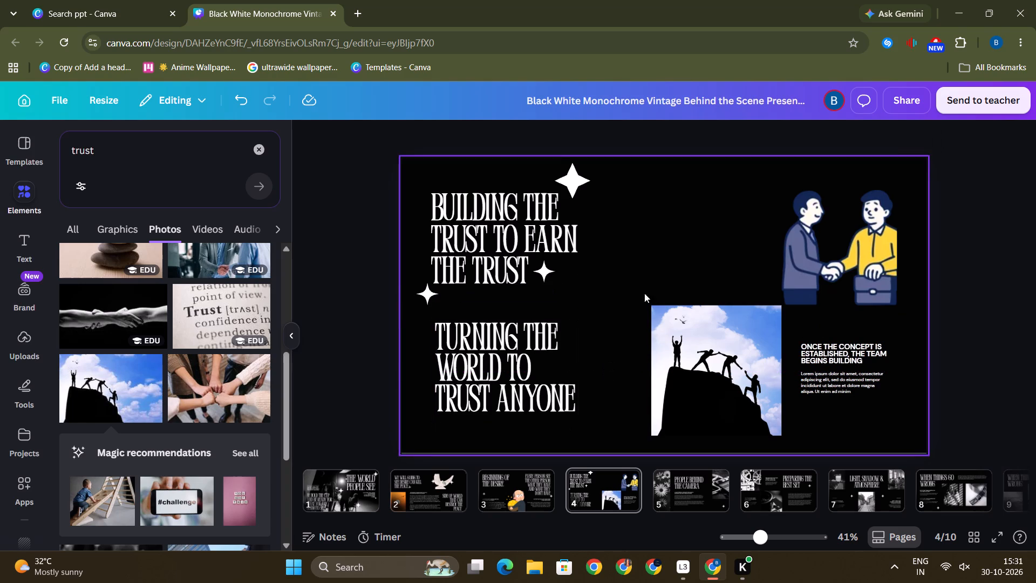
Duplicate the small star beside "THE TRUST" and place the copy just after "WORLD TO" in the lower heading.
left_click(551, 271)
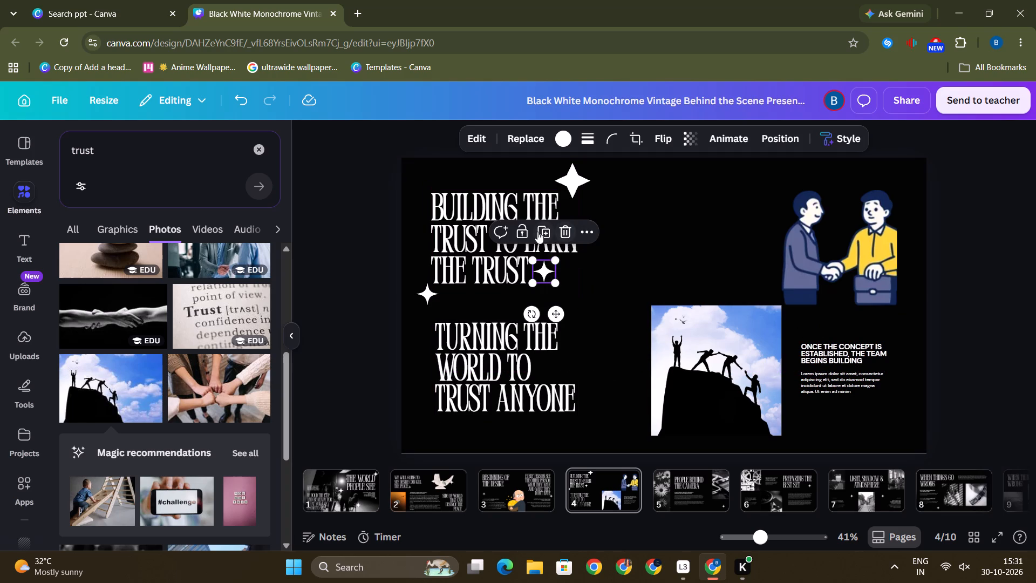
left_click(546, 229)
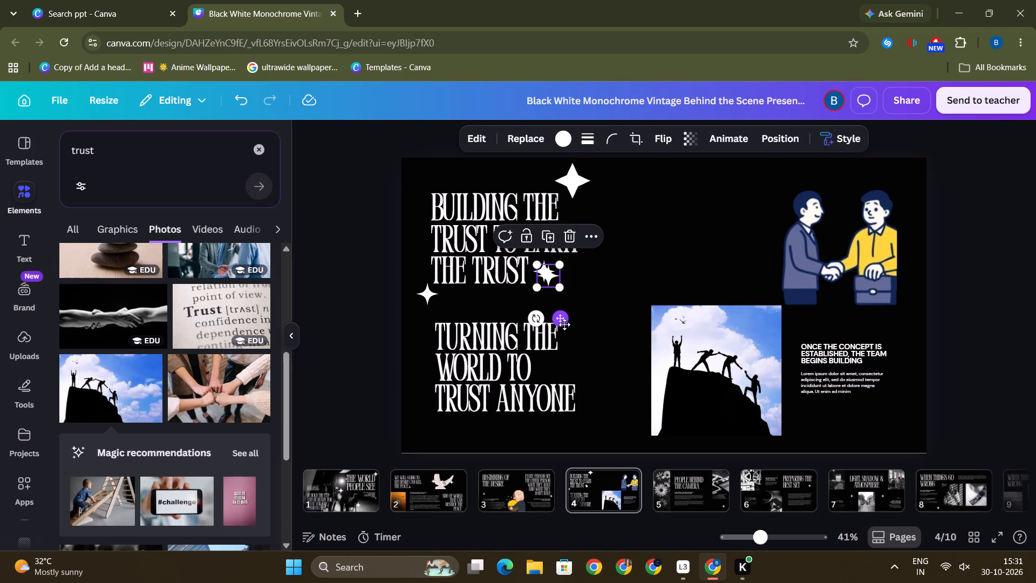
left_click_drag(564, 324, 564, 414)
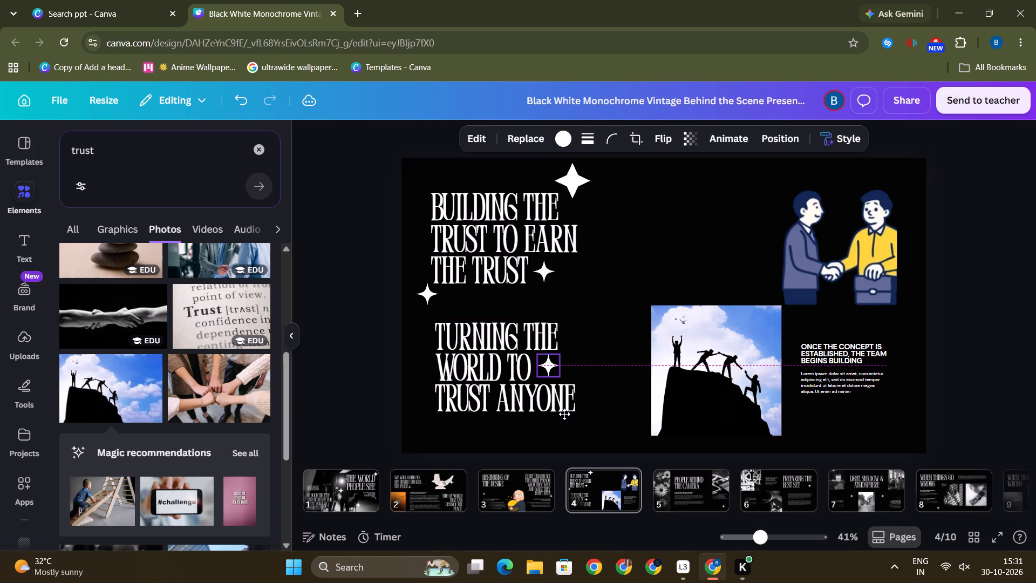
left_click_drag(564, 414, 565, 415)
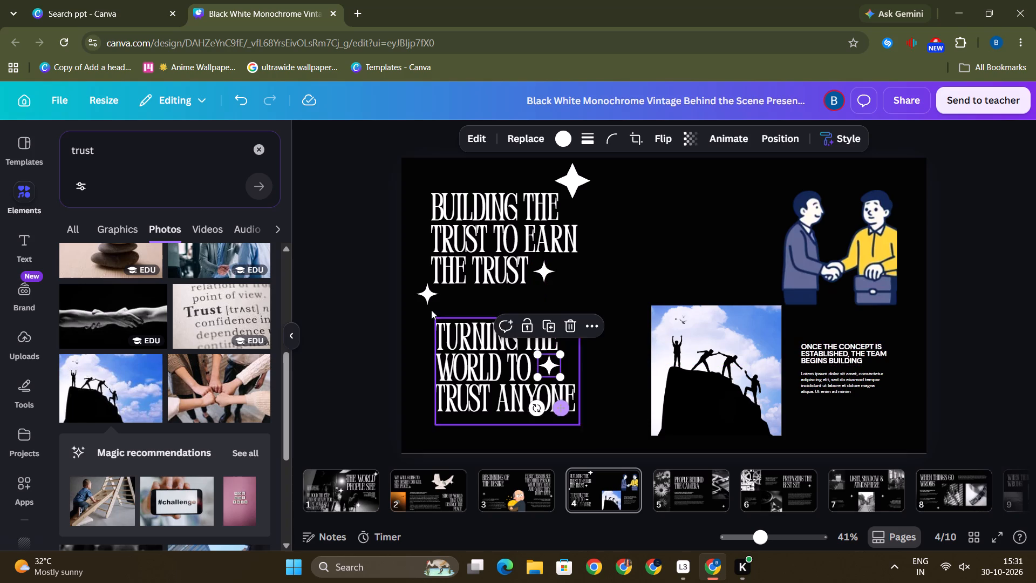
Search the elements for "world" and look through the matching graphics for one that suits slide 4.
left_click(271, 155)
left_click(200, 151)
type("world")
key("Return")
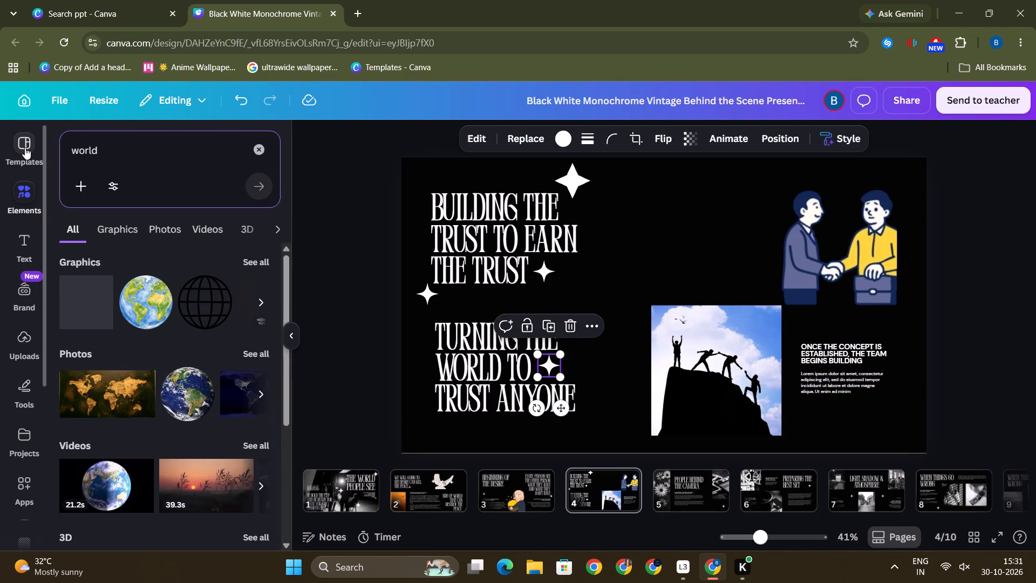
scroll(193, 463, "down", 1)
scroll(162, 416, "up", 1)
left_click(114, 226)
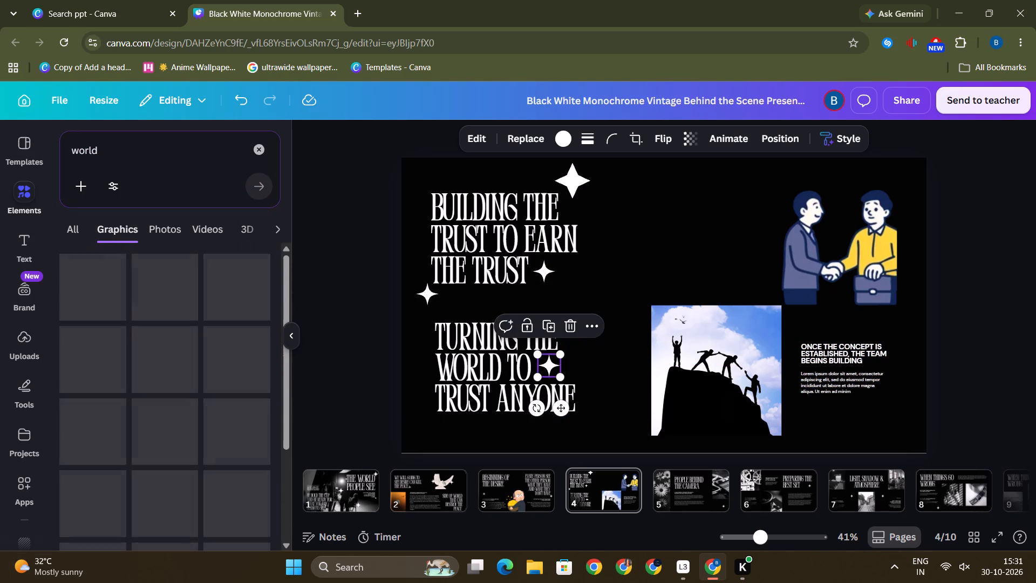
scroll(160, 377, "down", 3)
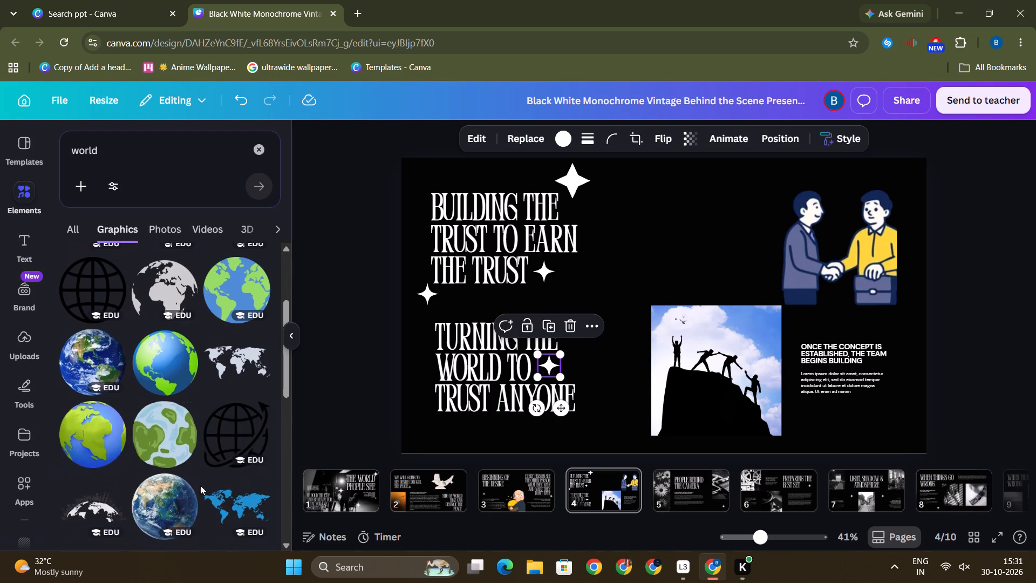
scroll(223, 412, "down", 10)
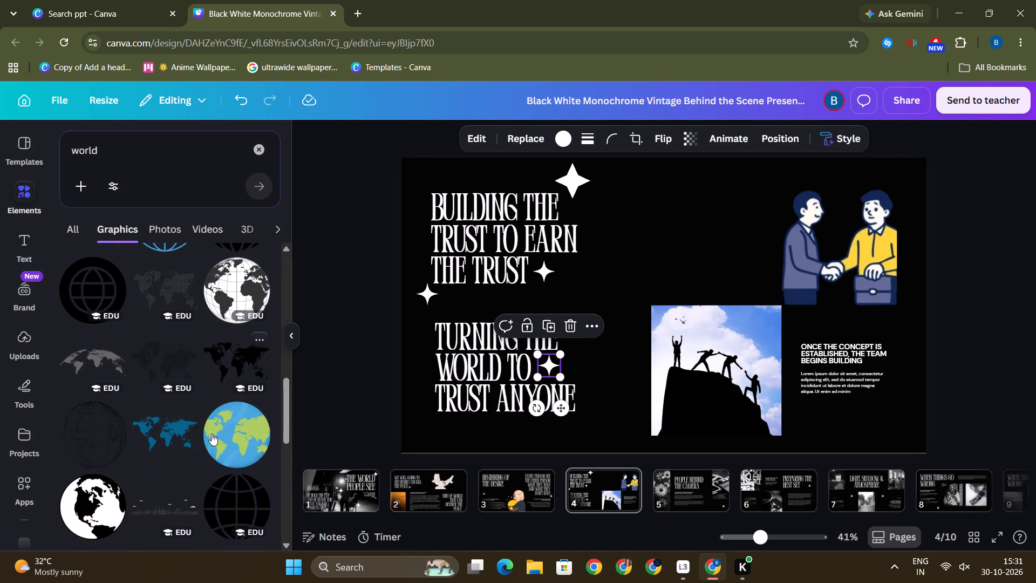
scroll(212, 433, "down", 8)
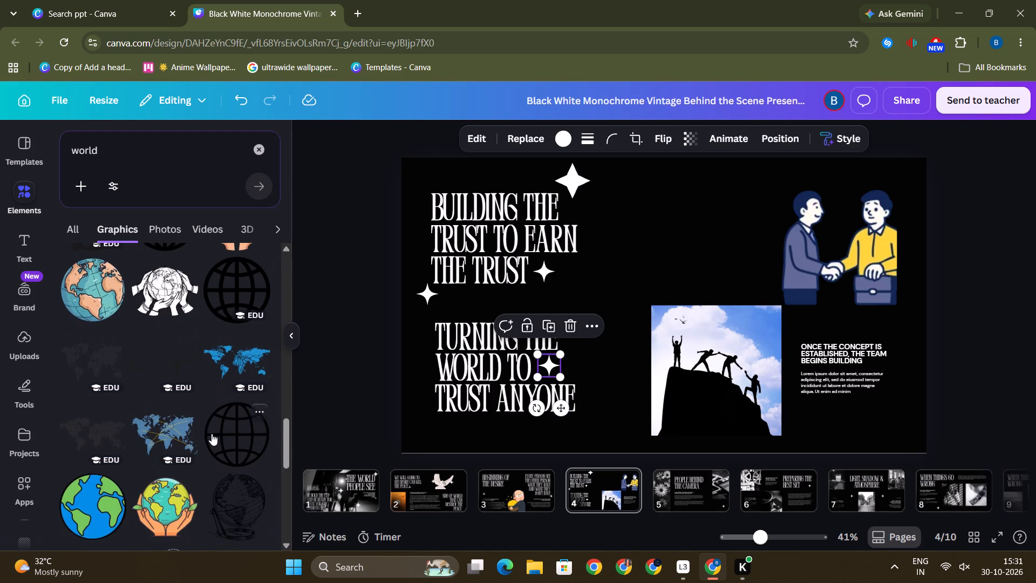
scroll(212, 433, "down", 14)
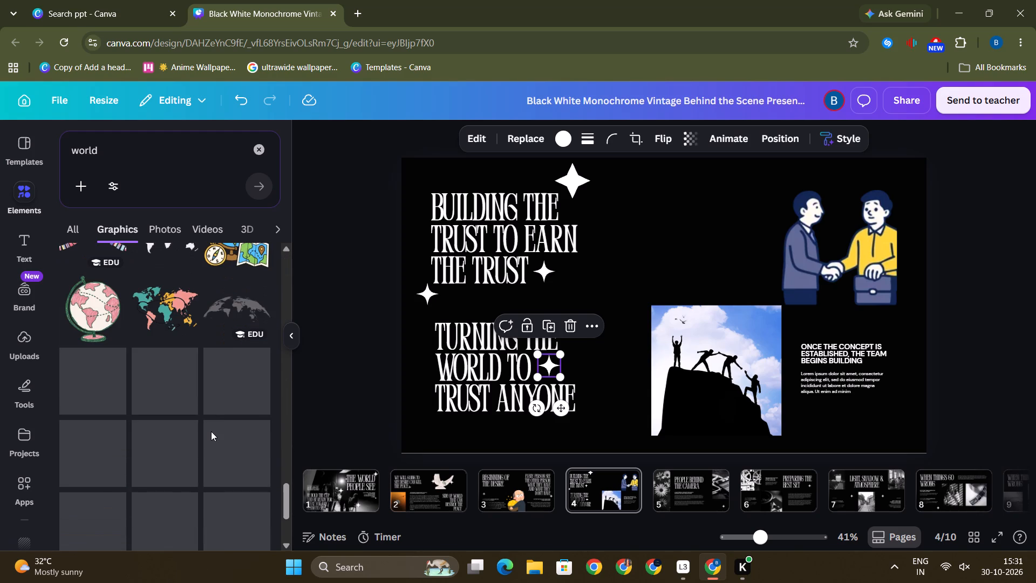
scroll(211, 431, "down", 7)
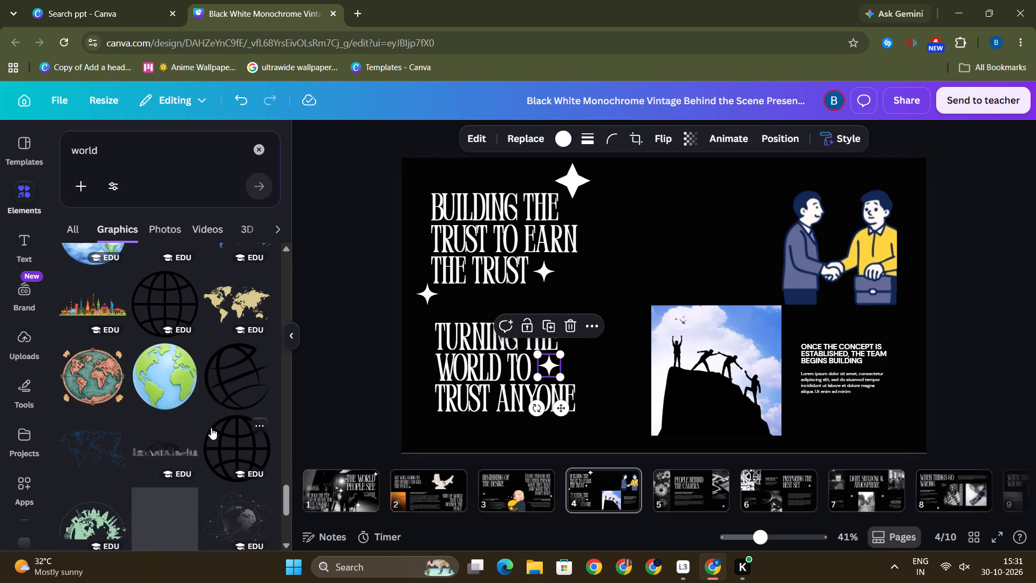
Replace the lower heading's whole text on slide 4 with "turning thr world to trust who deserve".
left_click(514, 378)
double_click(485, 379)
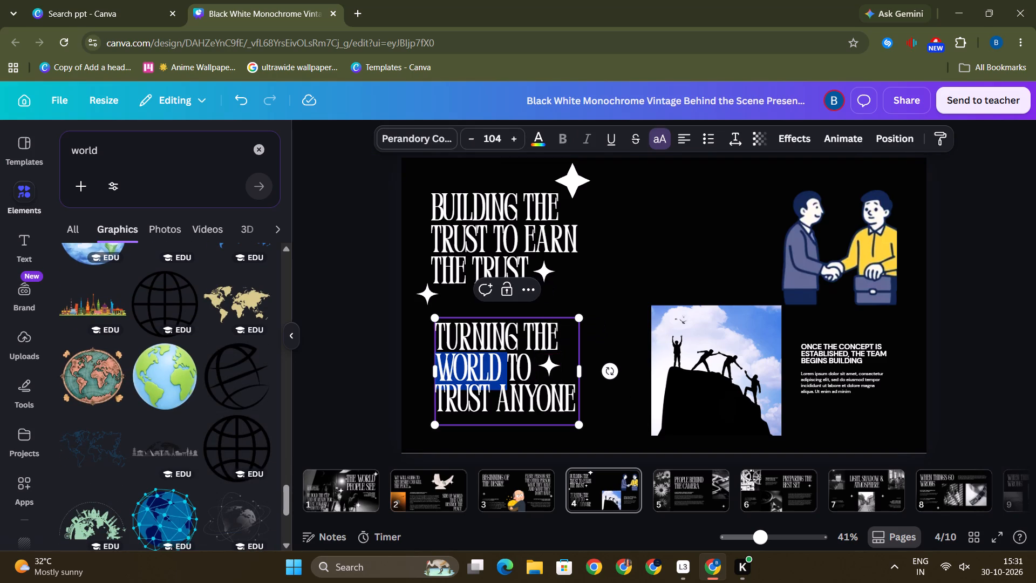
left_click(499, 398)
triple_click(560, 408)
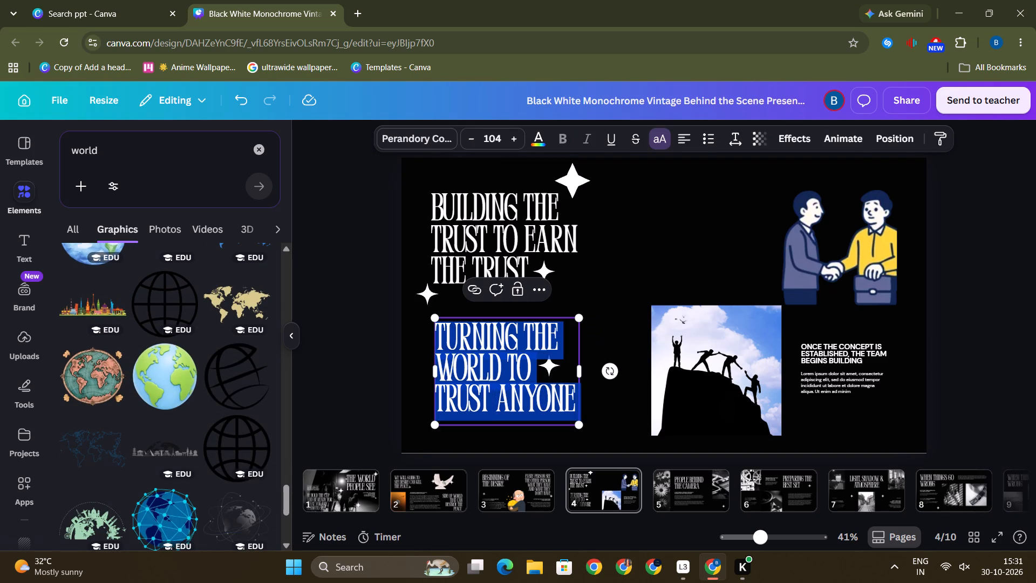
key("BackSpace")
type("turning thr")
key("space")
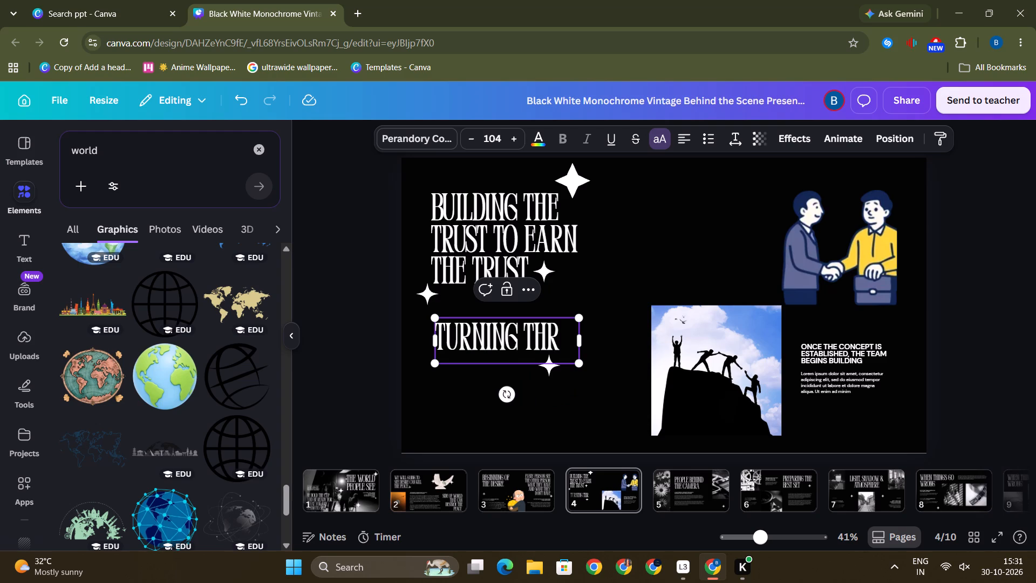
type("world to t")
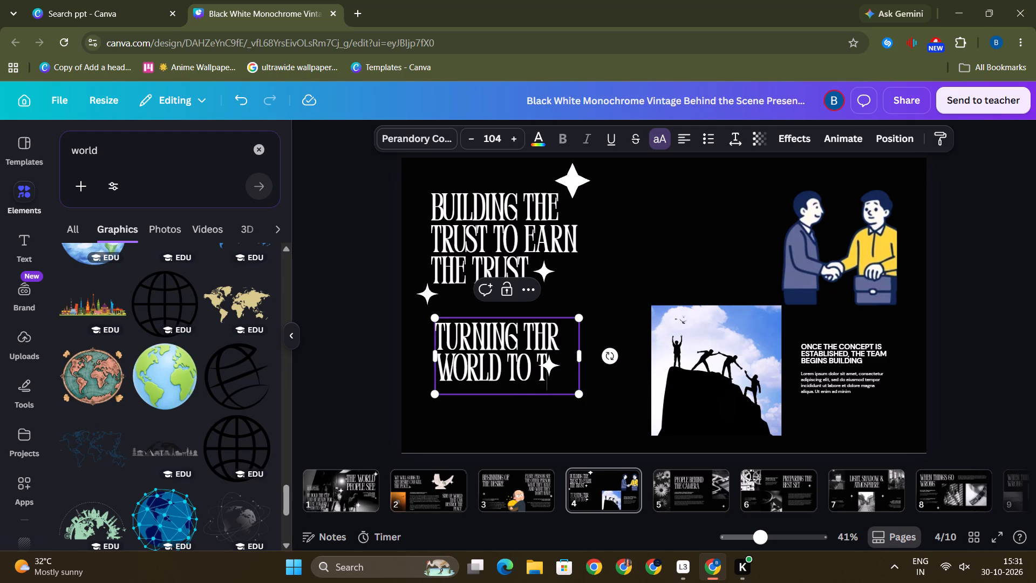
key("r")
type("us")
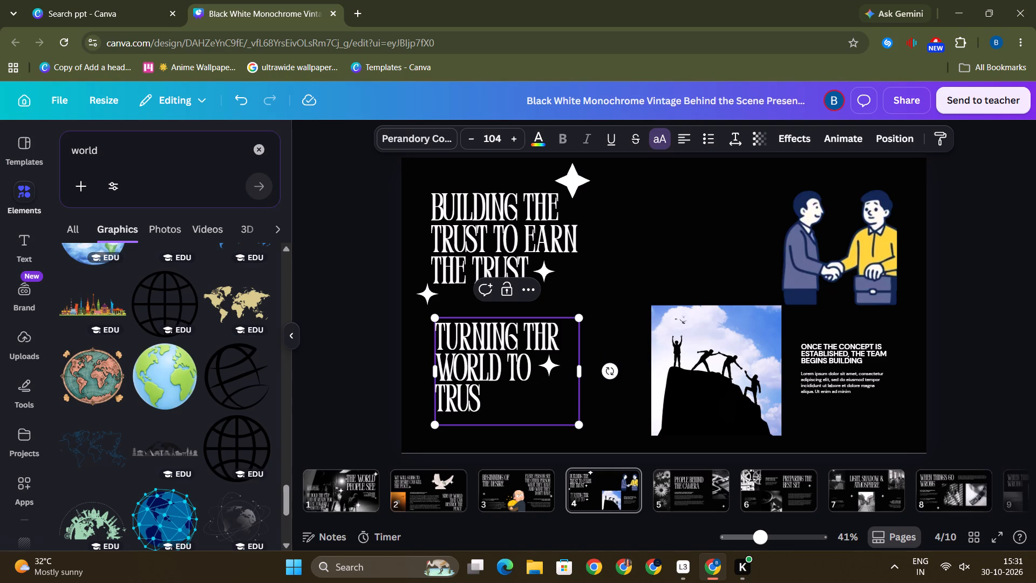
type("t")
key("space")
type("who")
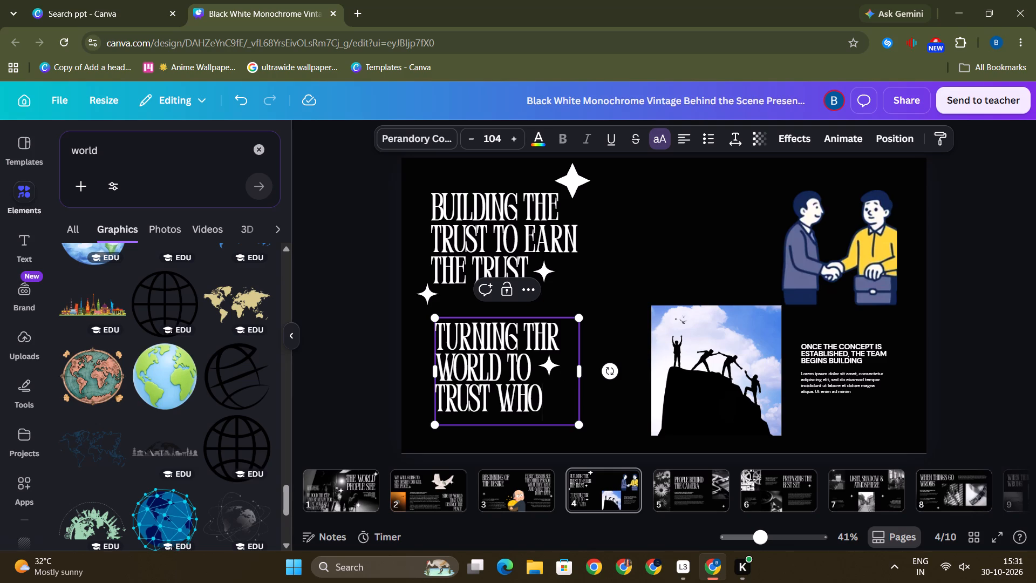
key("space")
type("d")
key("e")
key("s")
key("BackSpace")
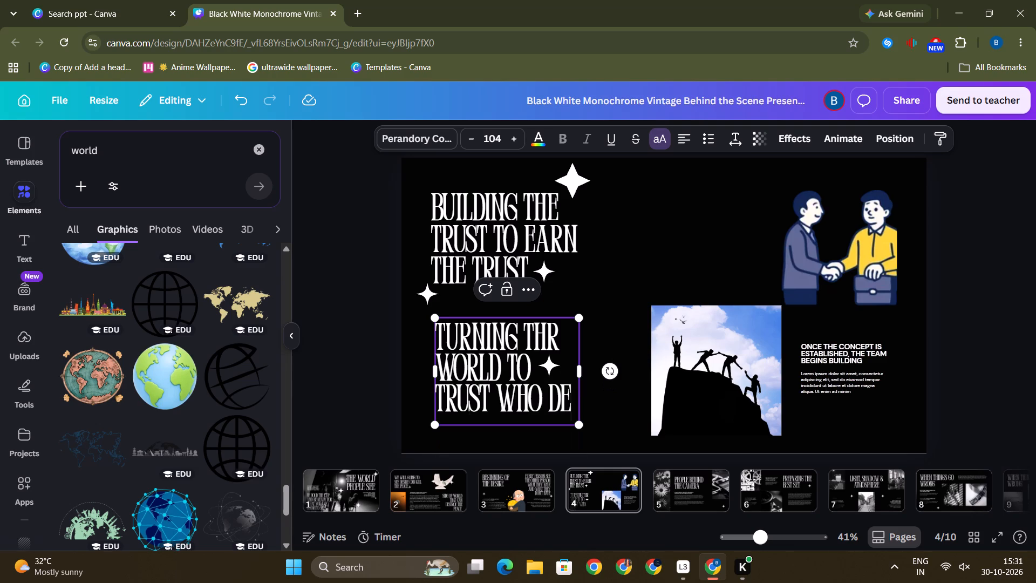
key("s")
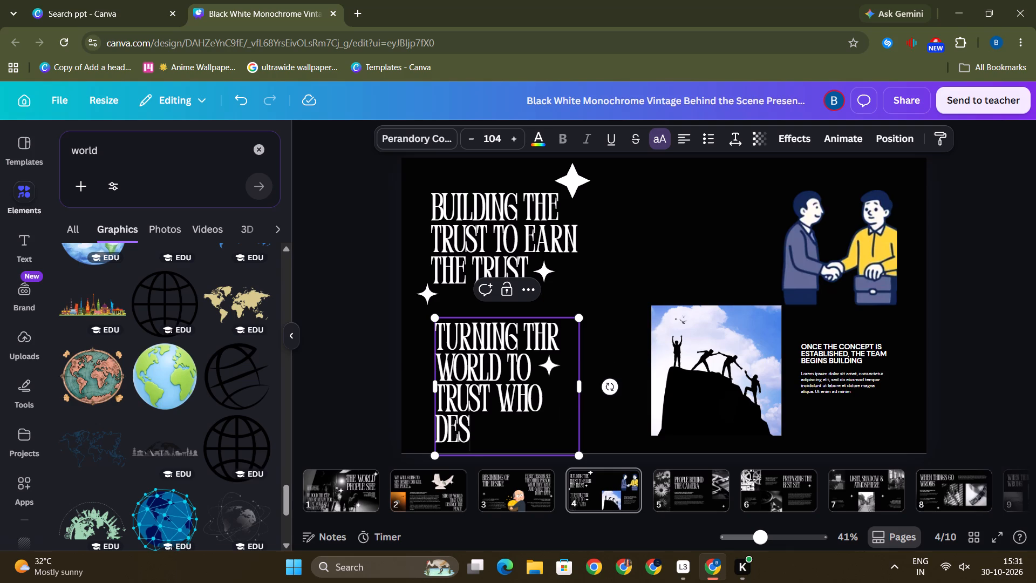
type("everse")
key("BackSpace")
key("BackSpace")
key("BackSpace")
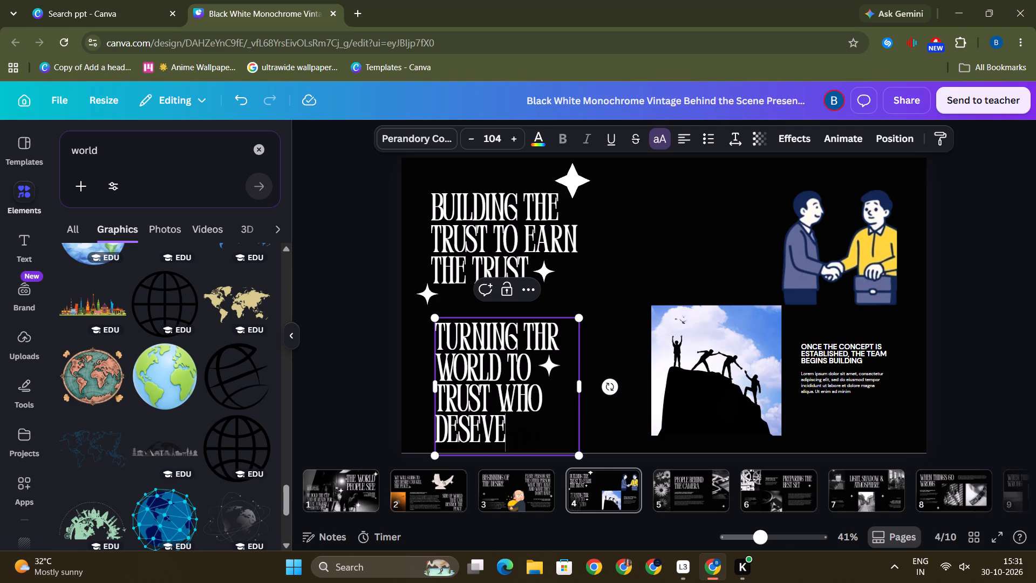
key("BackSpace")
key("BackSpace")
key("r")
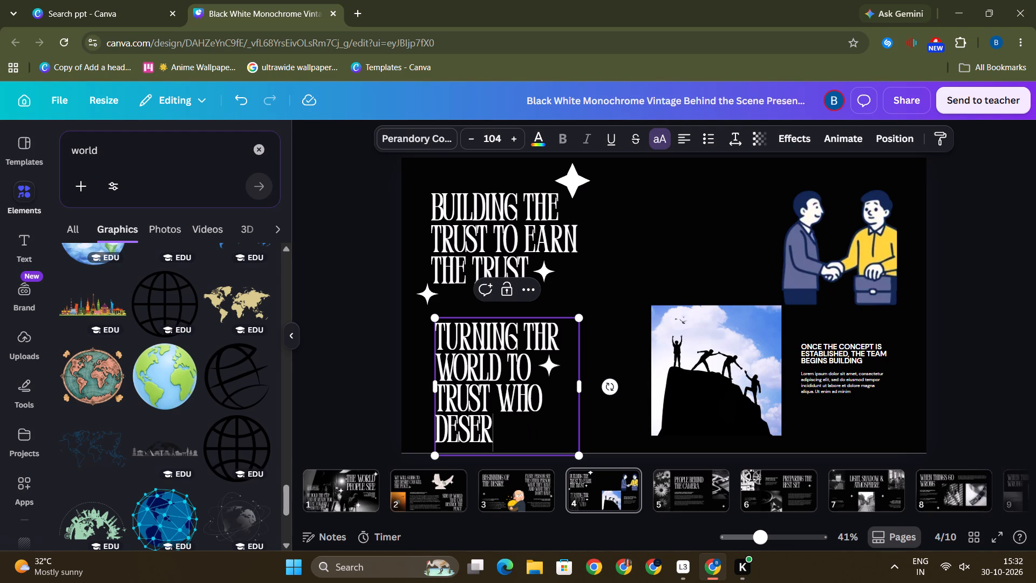
type("ve")
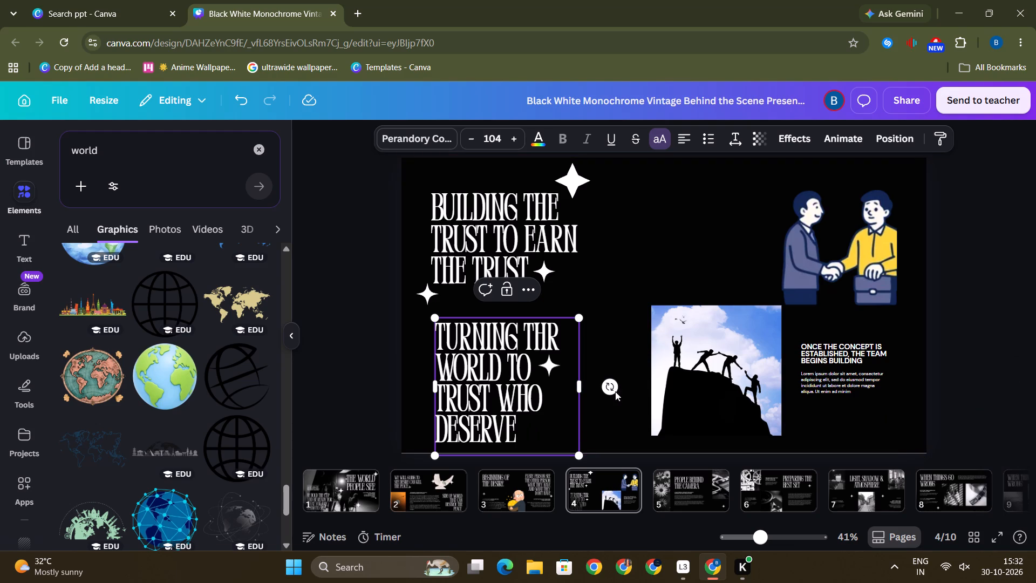
left_click(957, 308)
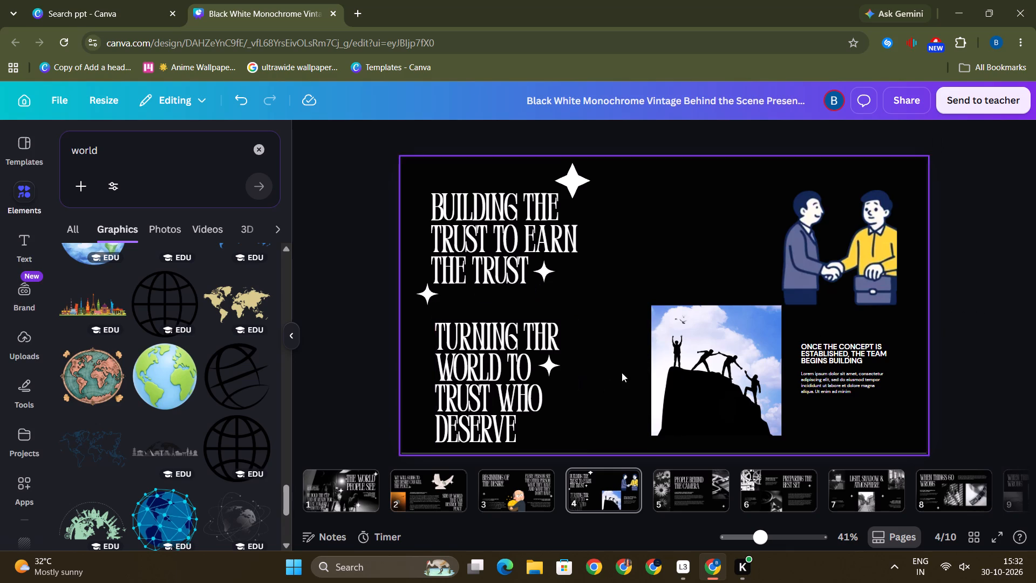
Correct the misspelled "THR" to "THE" in the lower heading on slide 4.
left_click(461, 378)
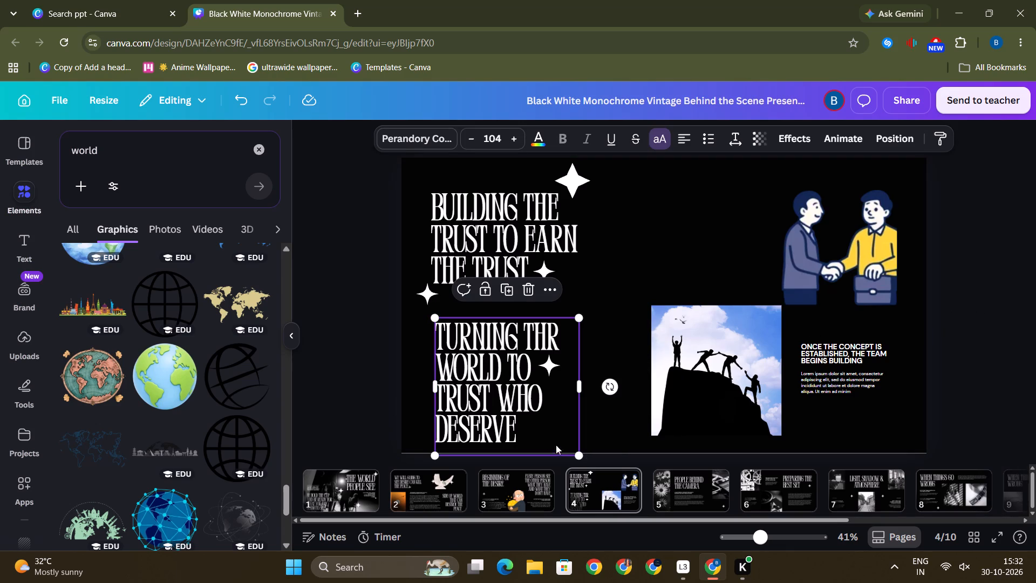
left_click(540, 341)
left_click(554, 339)
key("BackSpace")
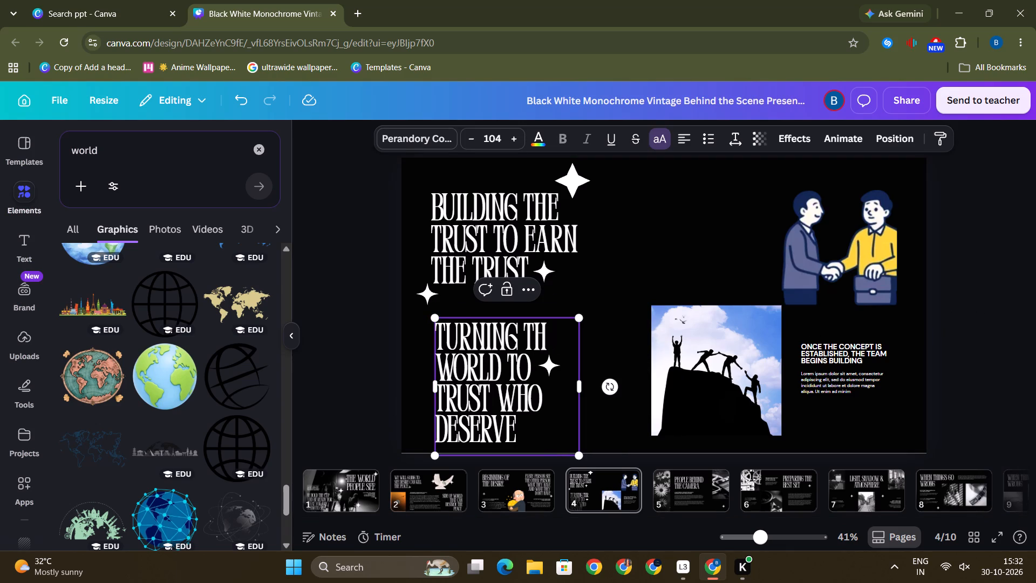
key("e")
left_click(992, 335)
Shrink the lower heading to font size 90.3 and move its small star closer, just after "WORLD TO".
double_click(514, 396)
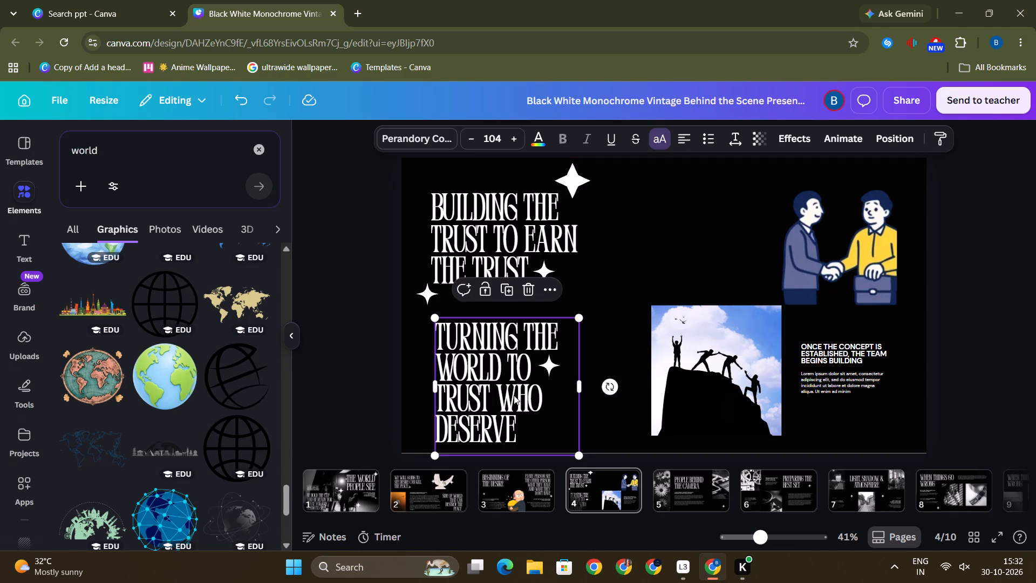
left_click_drag(576, 452, 558, 433)
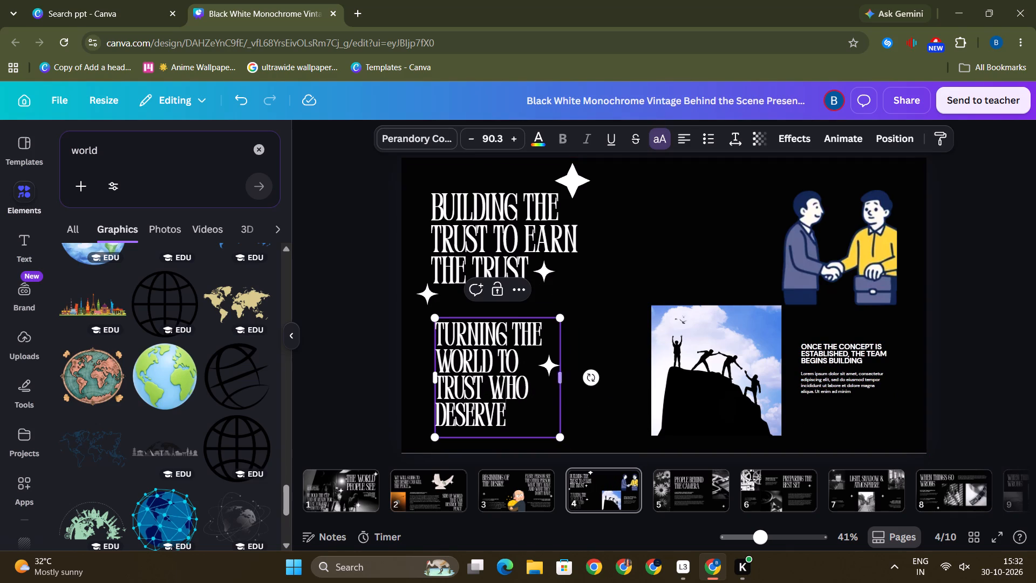
left_click(979, 322)
left_click_drag(552, 362, 543, 361)
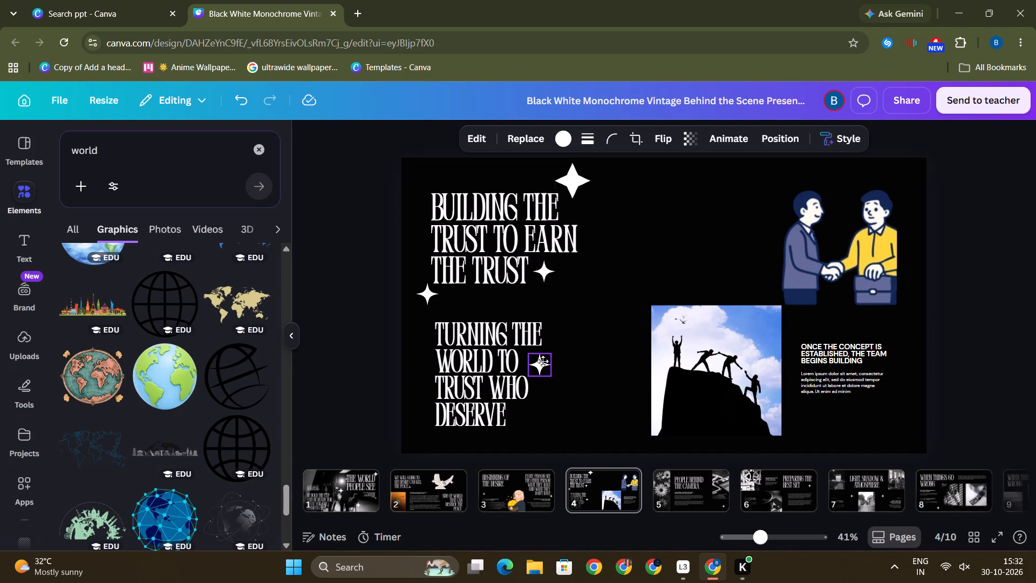
left_click_drag(543, 361, 538, 361)
left_click(894, 332)
Replace the small bold subheading beside the mountain photo with "trust is not the word it's have feeling and empathy".
double_click(859, 345)
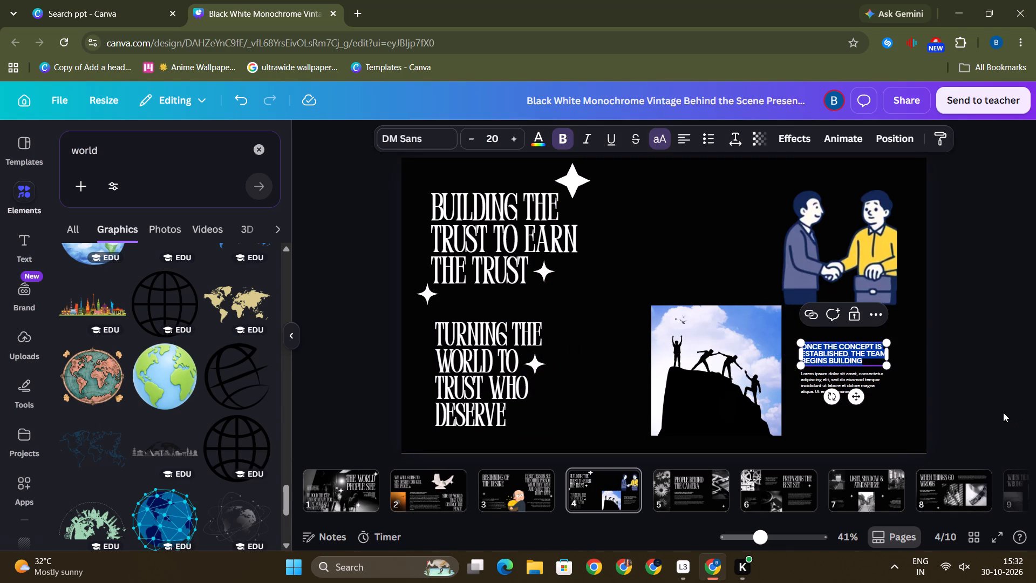
key("BackSpace")
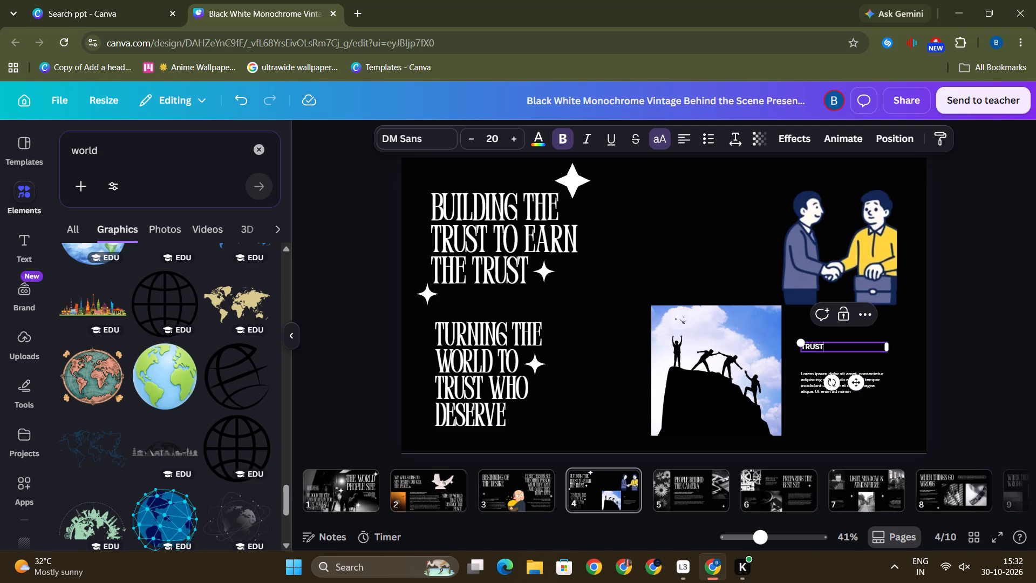
key("BackSpace")
key("BackSpace")
key("BackSpace")
type("sn")
key("BackSpace")
key("space")
type("not the woe")
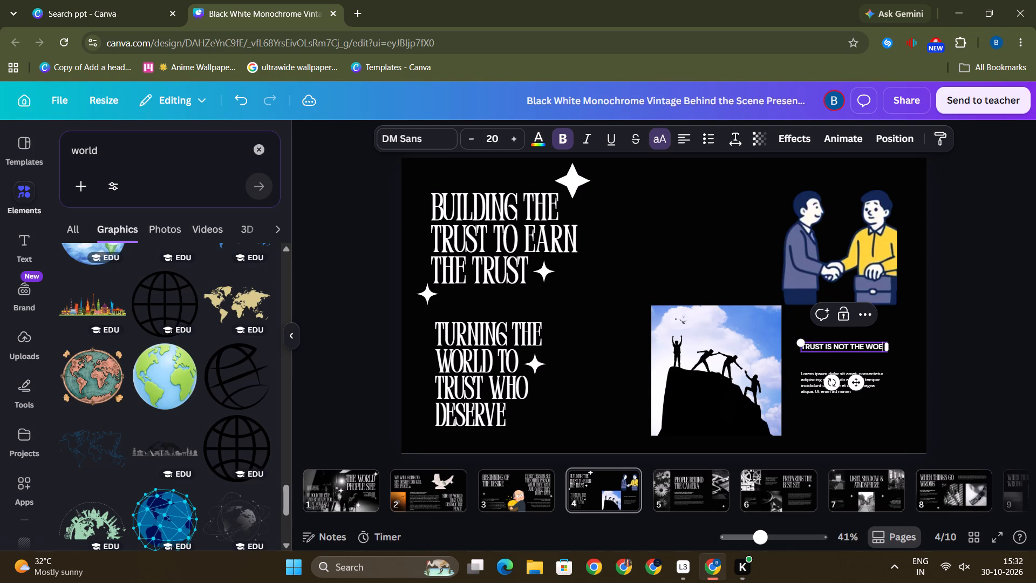
key("BackSpace")
key("BackSpace")
key("BackSpace")
type("jus")
type("t")
key("space")
key("BackSpace")
key("BackSpace")
key("BackSpace")
key("BackSpace")
key("BackSpace")
type("word ios")
key("space")
key("BackSpace")
key("BackSpace")
key("BackSpace")
type("t")
key("space")
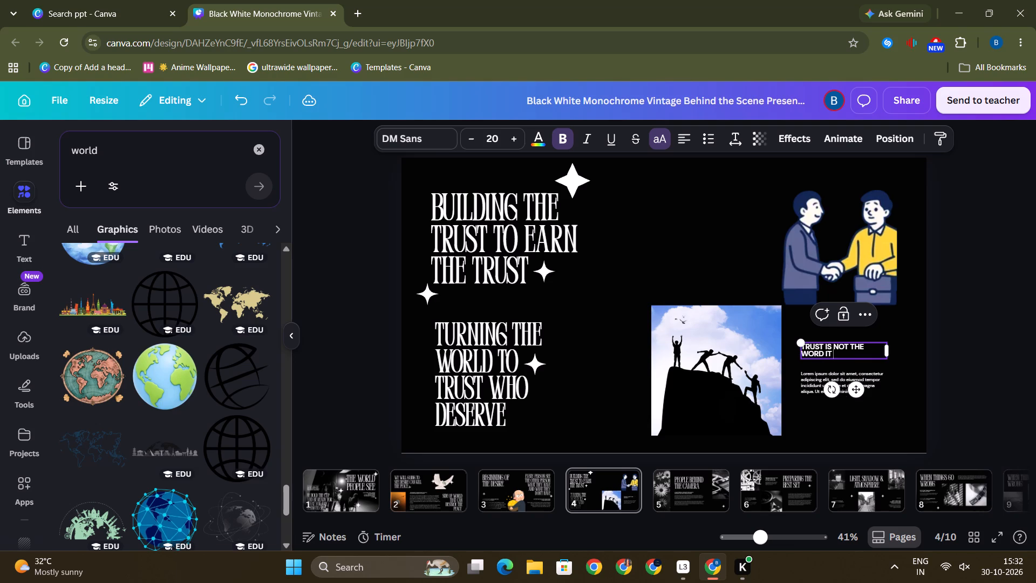
key("BackSpace")
type("'s hav")
key("space")
key("BackSpace")
type("e feeling and")
key("space")
key("e")
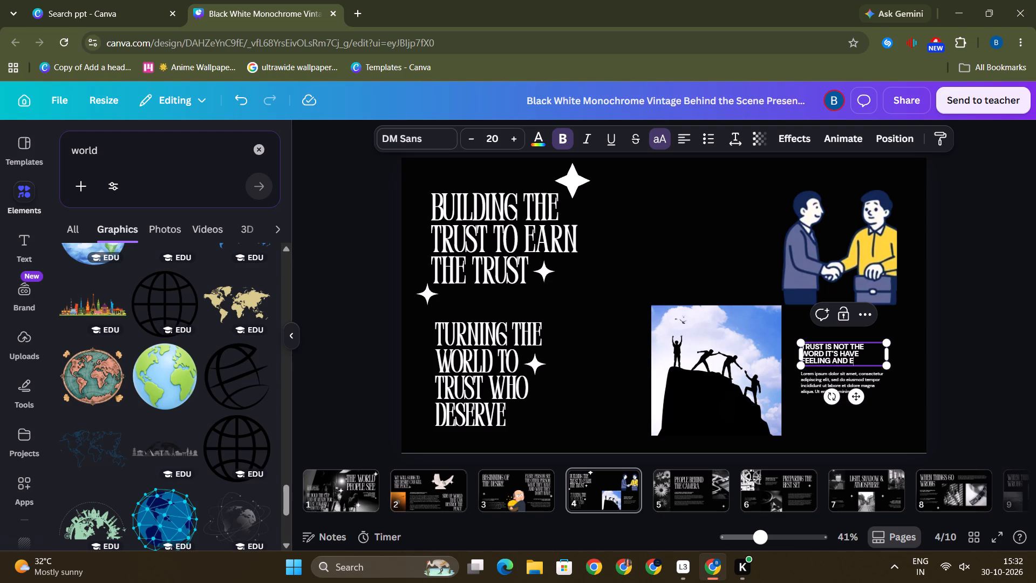
key("m")
type("pa")
key("t")
type("hy")
left_click(963, 398)
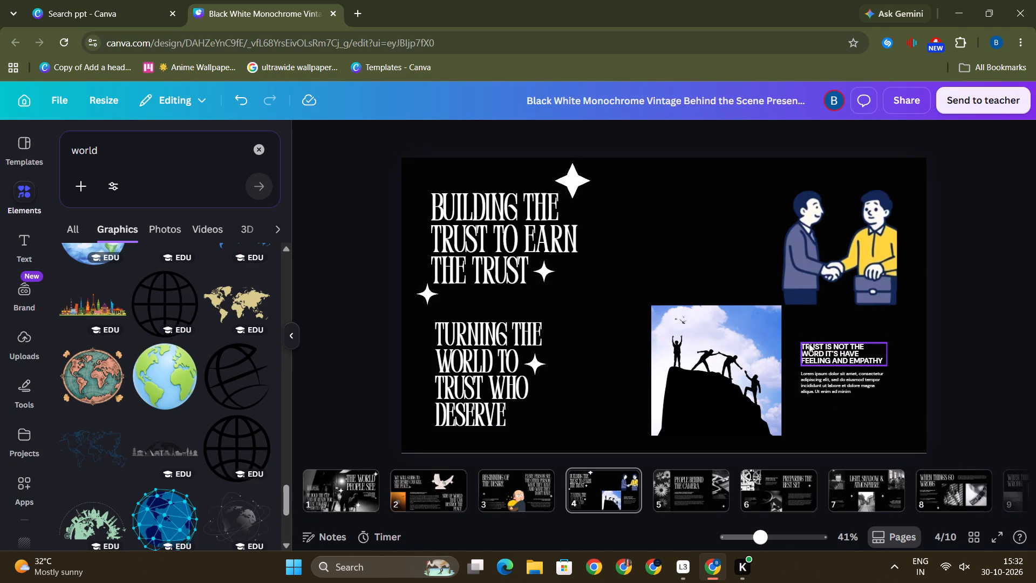
Set the font size of the "TRUST IS NOT THE WORD" subheading to 23.
left_click(835, 348)
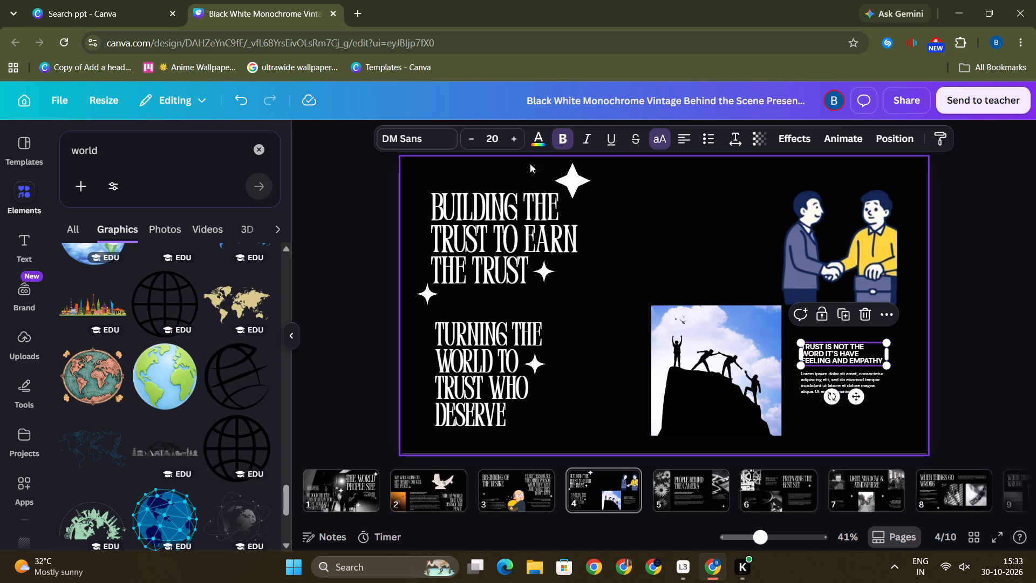
triple_click(512, 133)
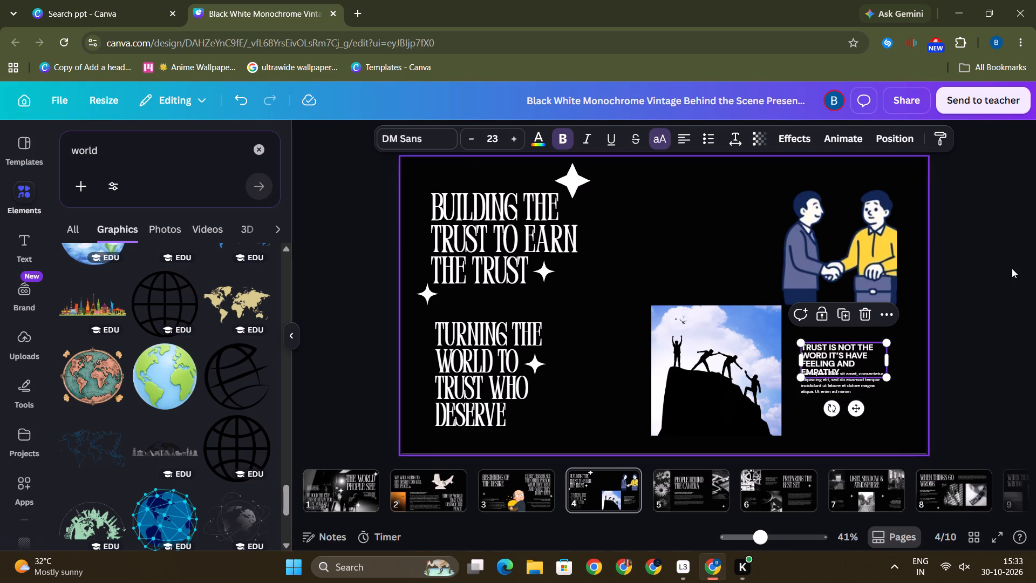
left_click(1012, 268)
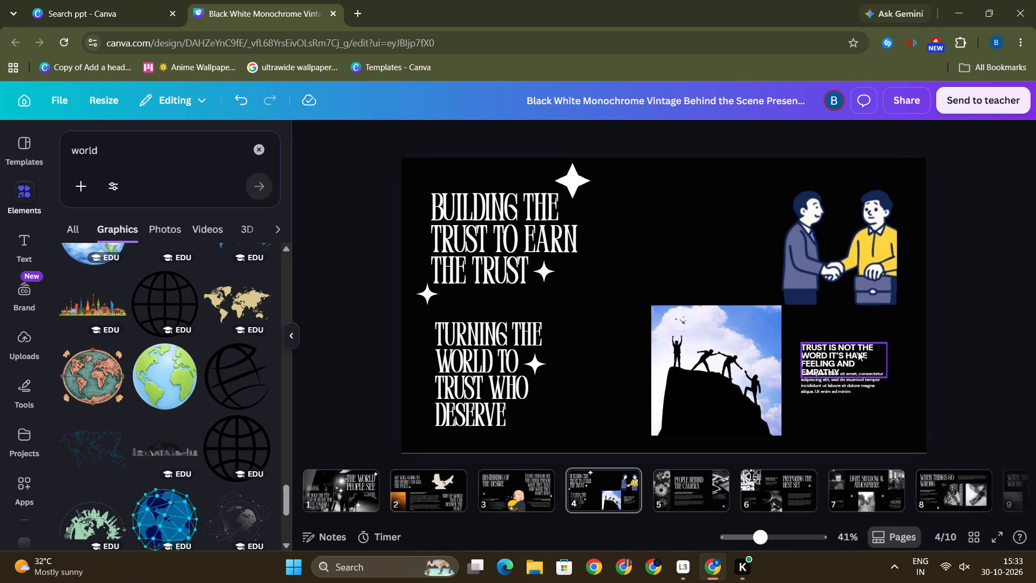
Move the subheading up beneath the handshake graphic, near the photo's edge, and widen its text box until it wraps onto three lines.
left_click(858, 351)
left_click_drag(836, 356, 833, 334)
left_click_drag(883, 340, 887, 340)
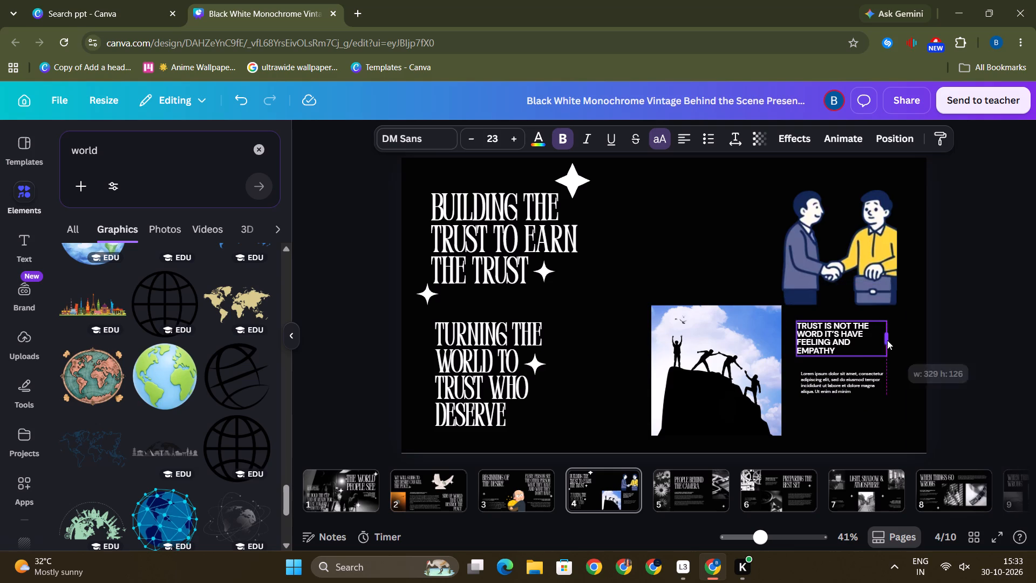
left_click_drag(887, 340, 895, 340)
left_click(980, 274)
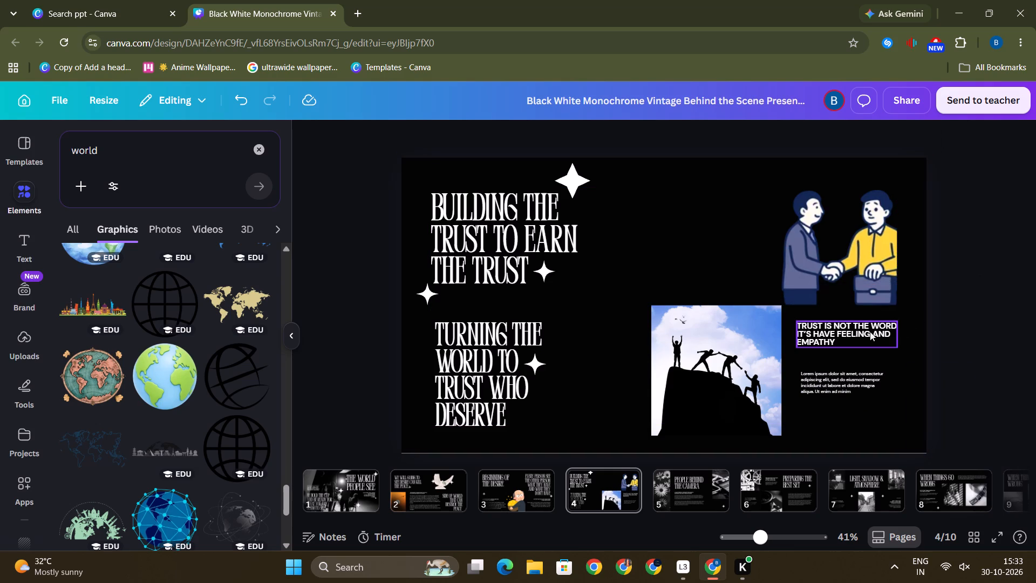
left_click(869, 331)
left_click(973, 287)
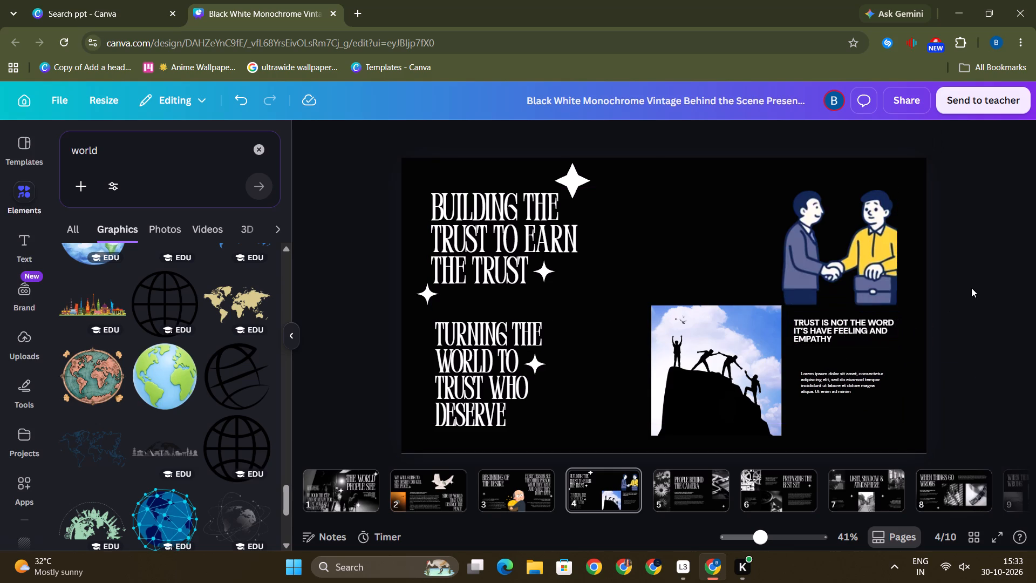
Place the lorem ipsum paragraph directly under the subheading, enlarge it to font size 22.5, and match its width to the subheading.
left_click(851, 374)
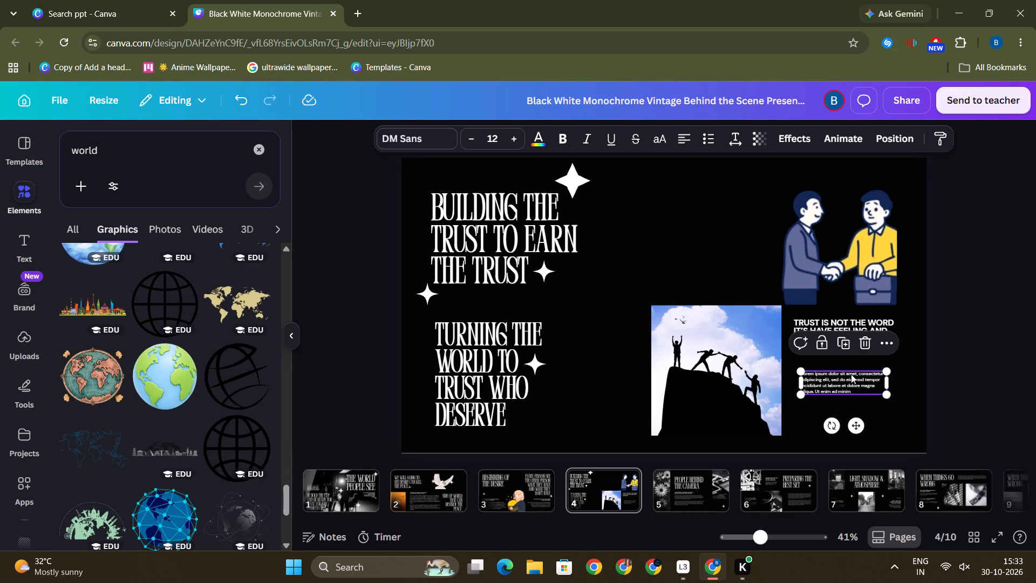
left_click_drag(844, 379, 834, 360)
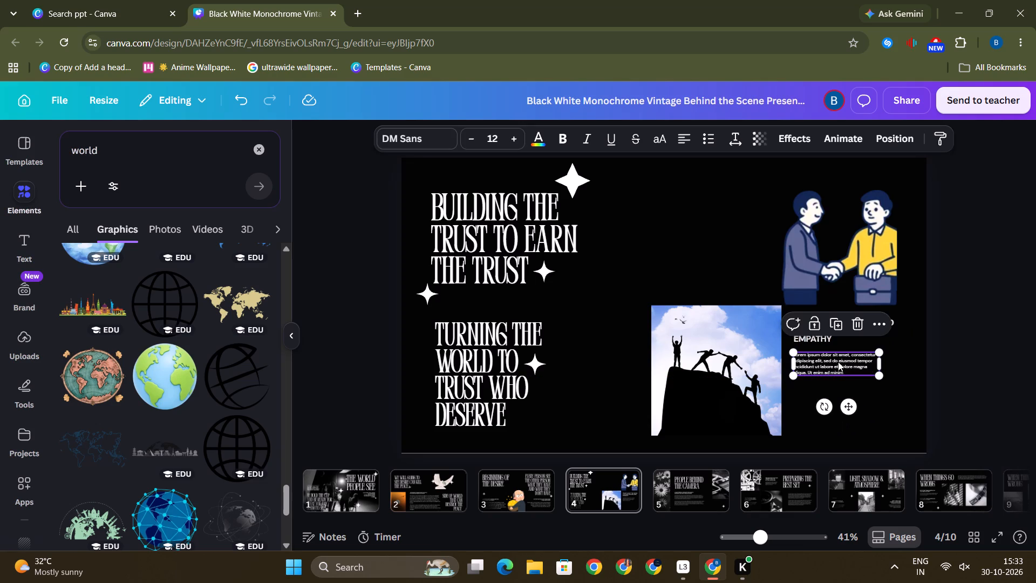
left_click_drag(883, 369, 897, 368)
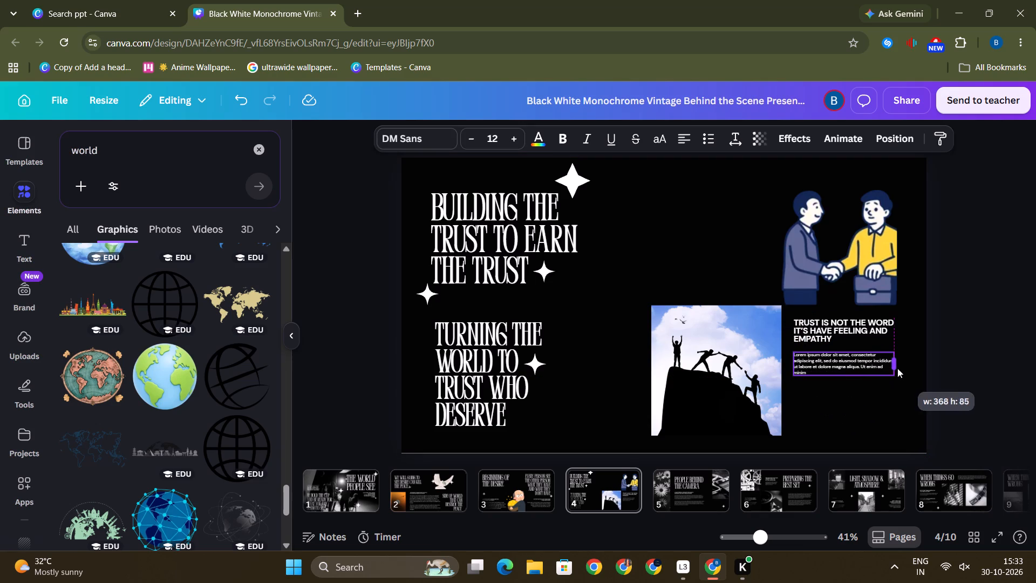
left_click_drag(897, 368, 899, 368)
left_click_drag(891, 376, 950, 428)
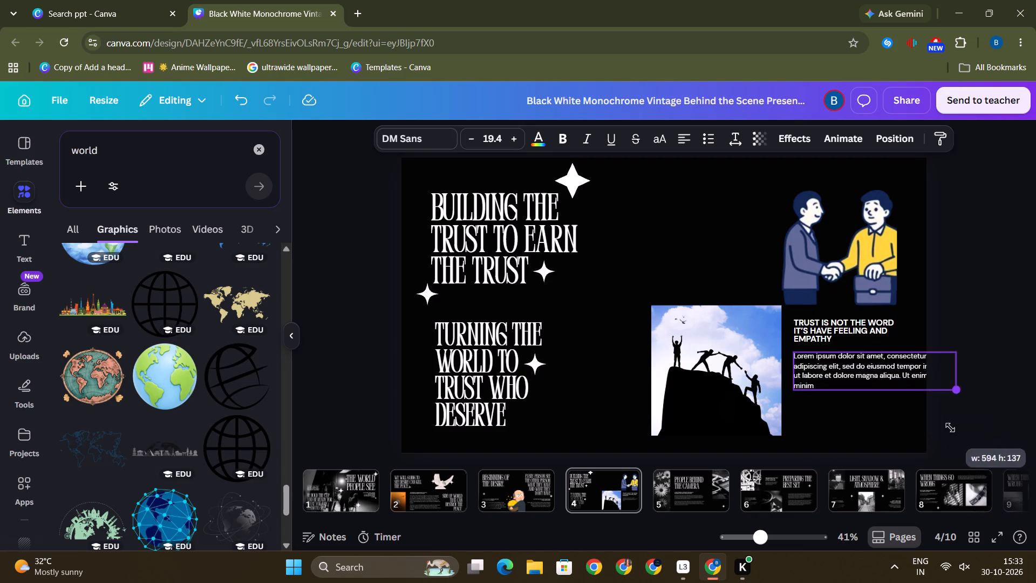
left_click_drag(950, 428, 898, 395)
left_click_drag(904, 364, 873, 367)
left_click_drag(873, 385, 920, 429)
left_click_drag(929, 388, 914, 388)
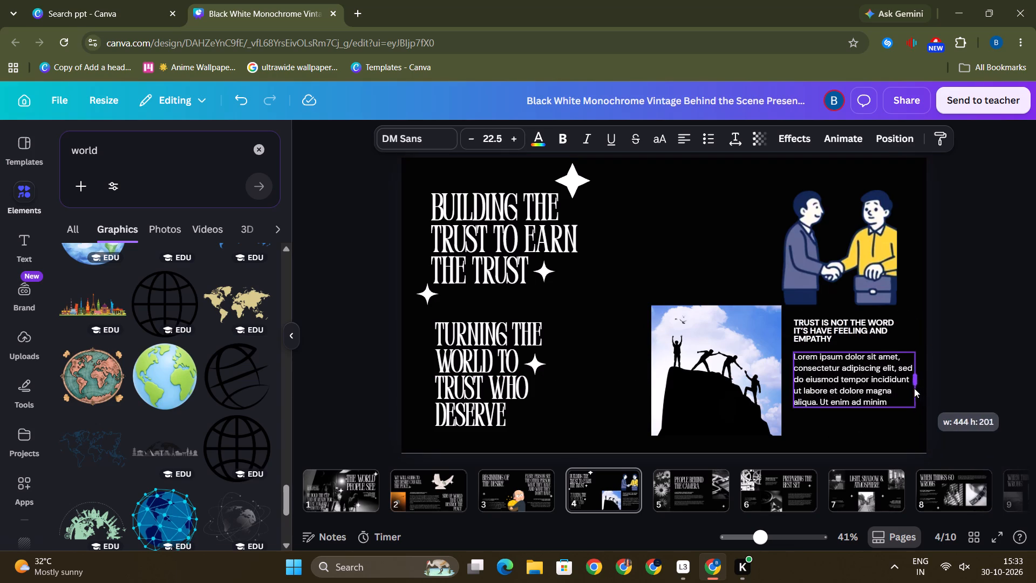
left_click_drag(914, 388, 896, 388)
Replace the lorem ipsum paragraph with "Once upon a time there is a person who need help to get his vegetable cart from the potholes".
triple_click(868, 407)
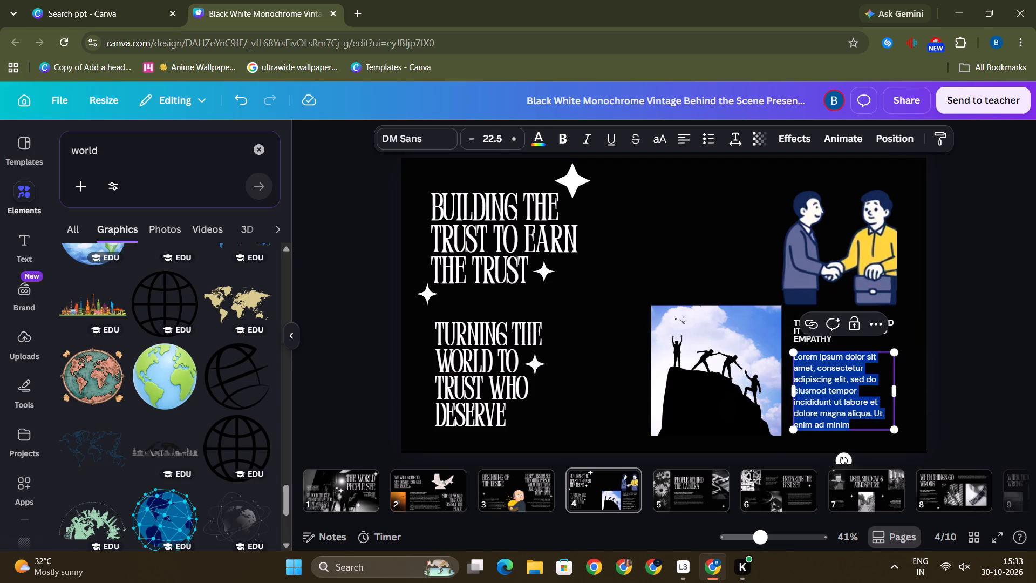
key("BackSpace")
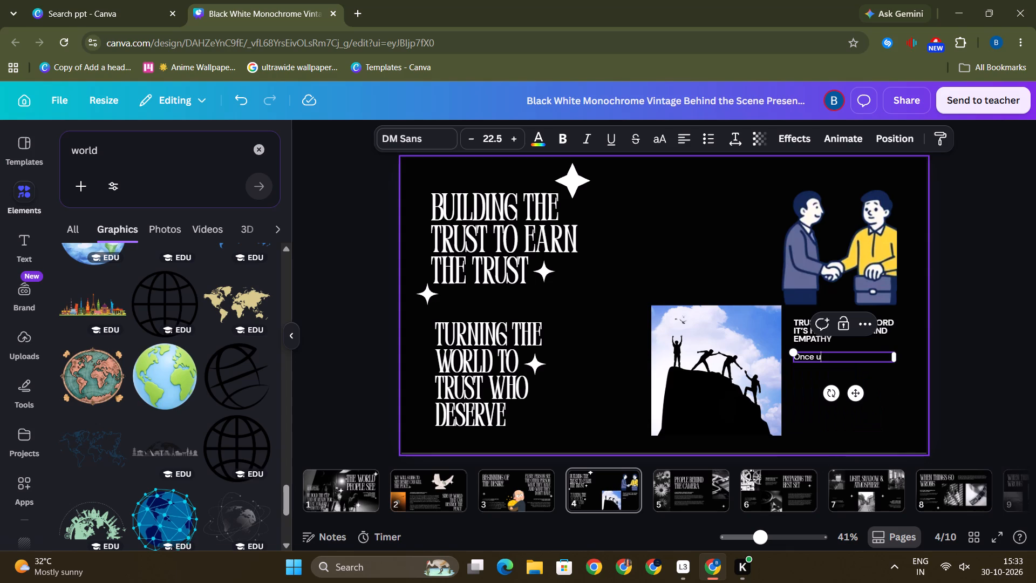
key("BackSpace")
type("on a time there is a person who w")
key("BackSpace")
type("need jh")
key("BackSpace")
key("BackSpace")
type("help")
key("space")
type("to get his")
key("space")
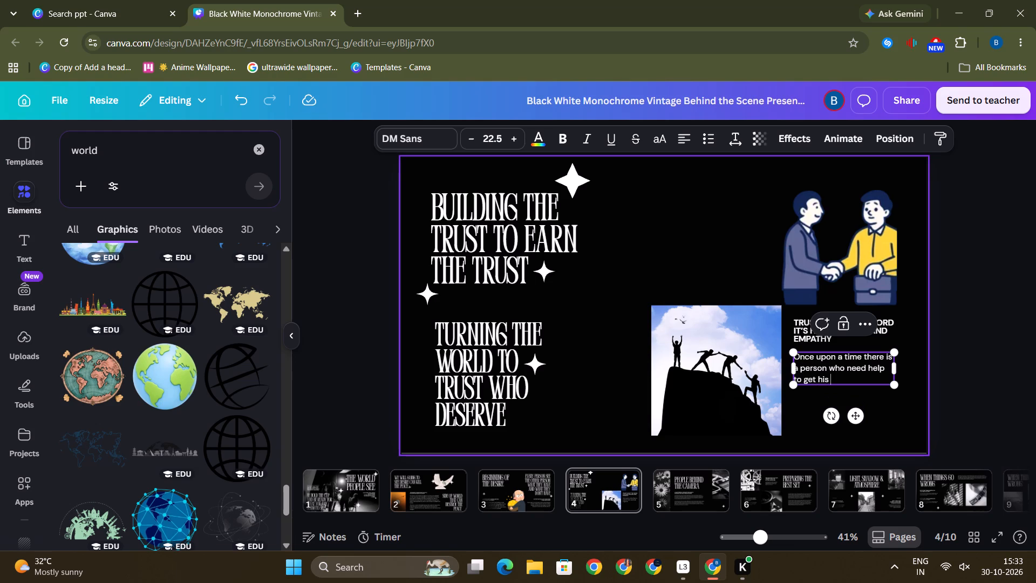
type("vegetable")
key("space")
type("cart")
key("space")
type("from thje")
key("BackSpace")
key("BackSpace")
type("e")
key("space")
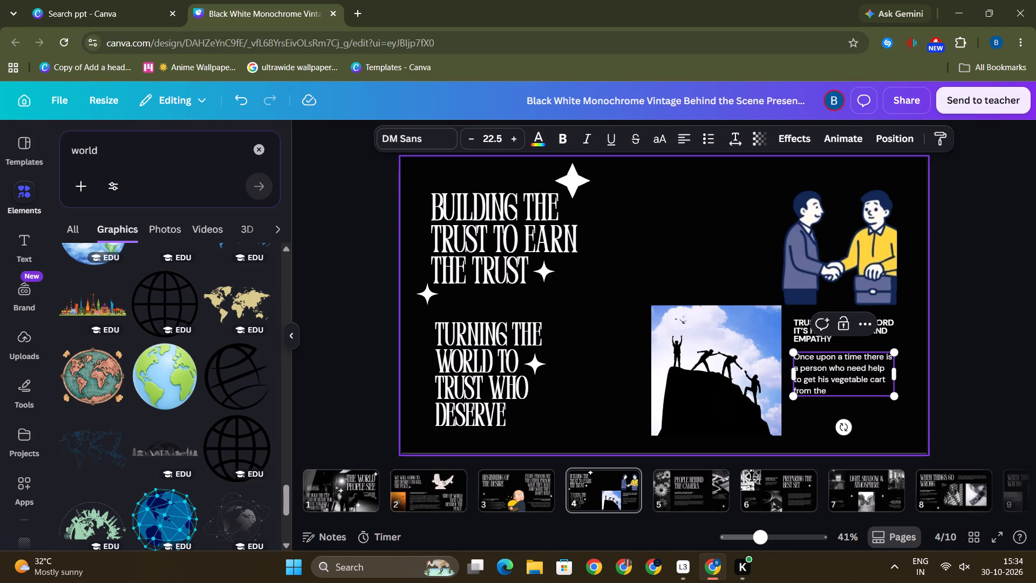
type("pot")
type("hol")
type("es")
key("space")
Continue the story paragraph with "the person come in upfront and without saying anything he help the cart guy".
type("the pero")
key("BackSpace")
type("son come")
key("space")
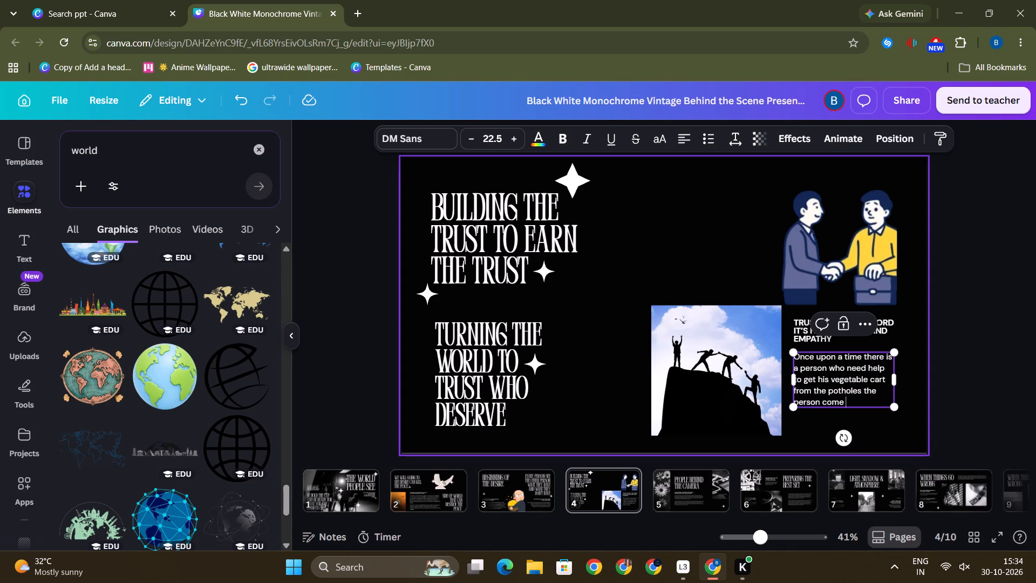
type("in front")
key("BackSpace")
key("BackSpace")
key("BackSpace")
key("BackSpace")
key("BackSpace")
type("upfront and without sayin")
type("g anyuth")
key("BackSpace")
key("BackSpace")
key("BackSpace")
type("thing")
key("space")
type("he help the")
key("space")
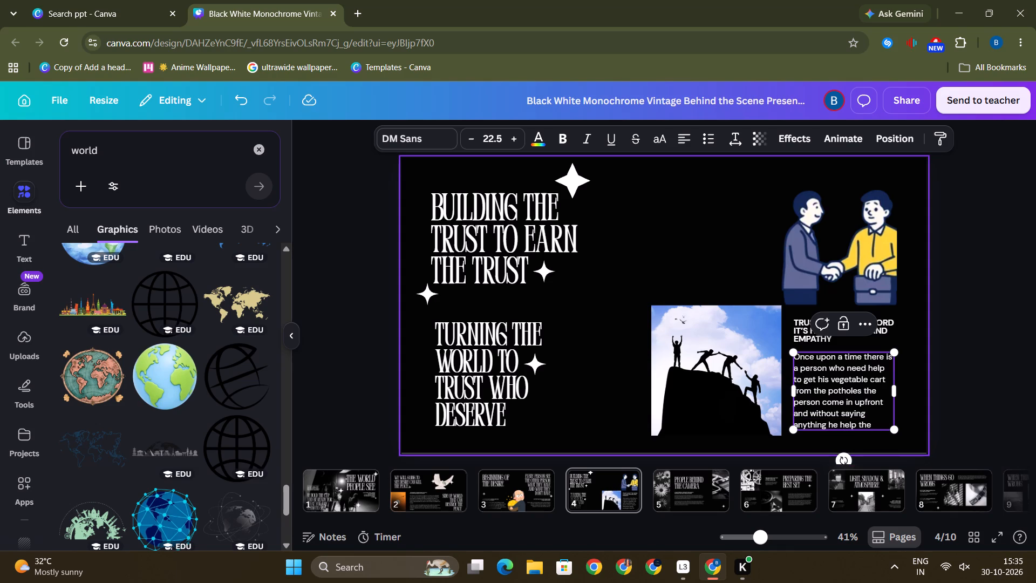
type("cart gu")
key("BackSpace")
key("BackSpace")
type("guy")
key("space")
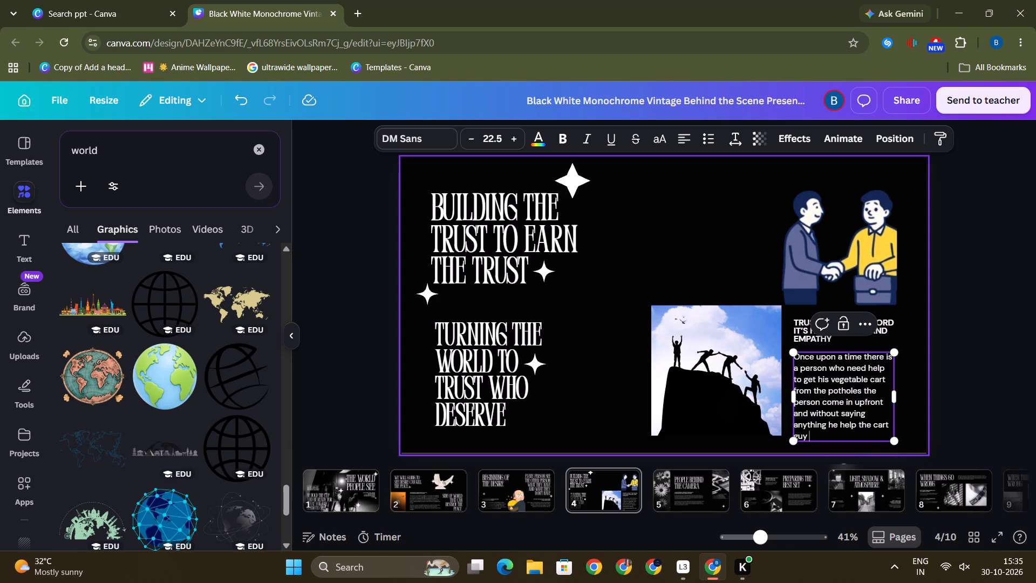
Extend the story paragraph with "after that the guy happily give some vegetables to him inform of".
type("after that the guy happ;")
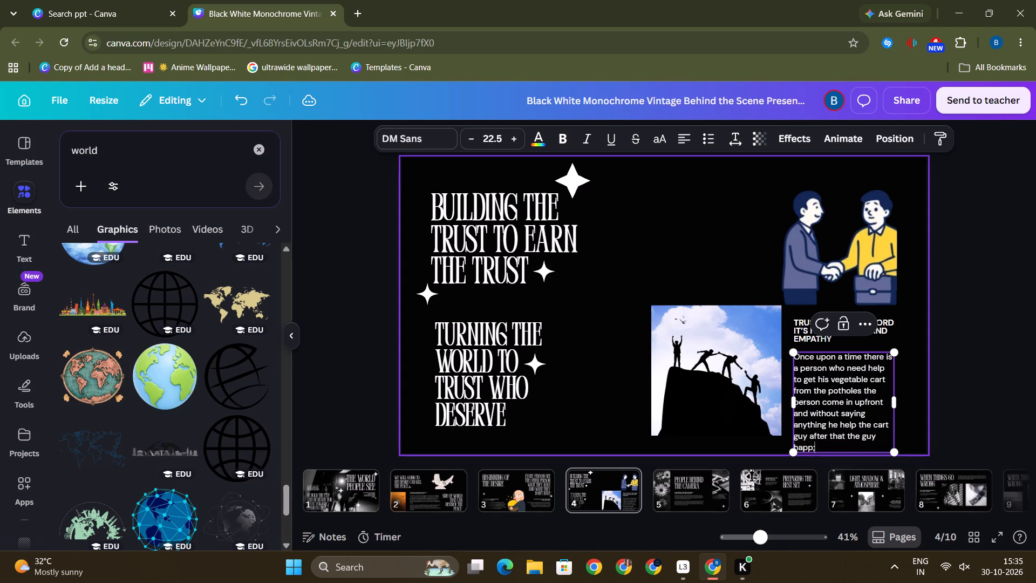
key("BackSpace")
type("ilu")
key("space")
key("BackSpace")
key("BackSpace")
type("y givve")
key("BackSpace")
key("e")
key("BackSpace")
key("BackSpace")
type("e some vege")
type("tables to him to")
key("space")
key("BackSpace")
key("BackSpace")
key("BackSpace")
type("as")
key("space")
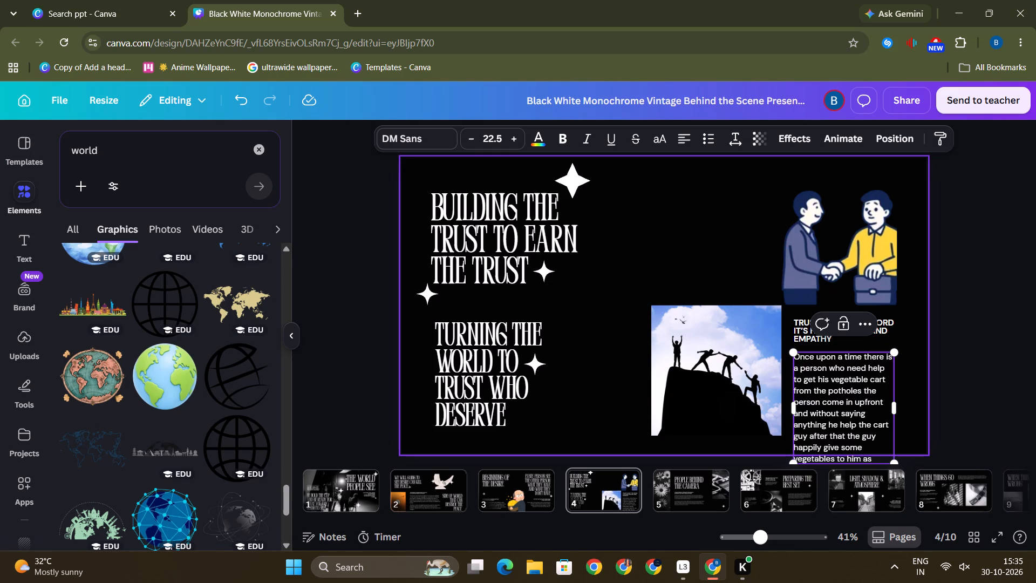
key("BackSpace")
key("BackSpace")
key("BackSpace")
type("infom")
key("BackSpace")
type("rm of")
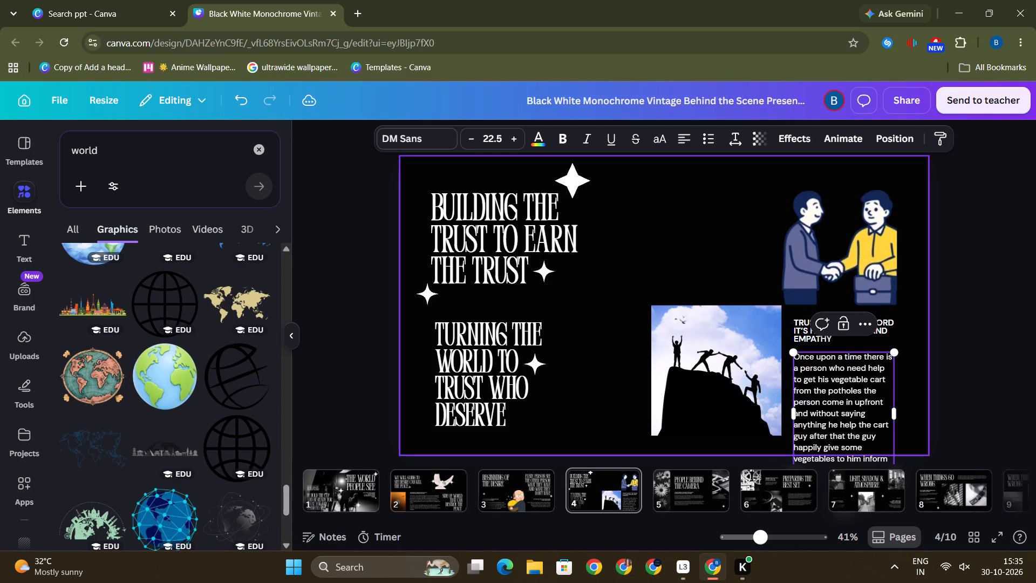
key("space")
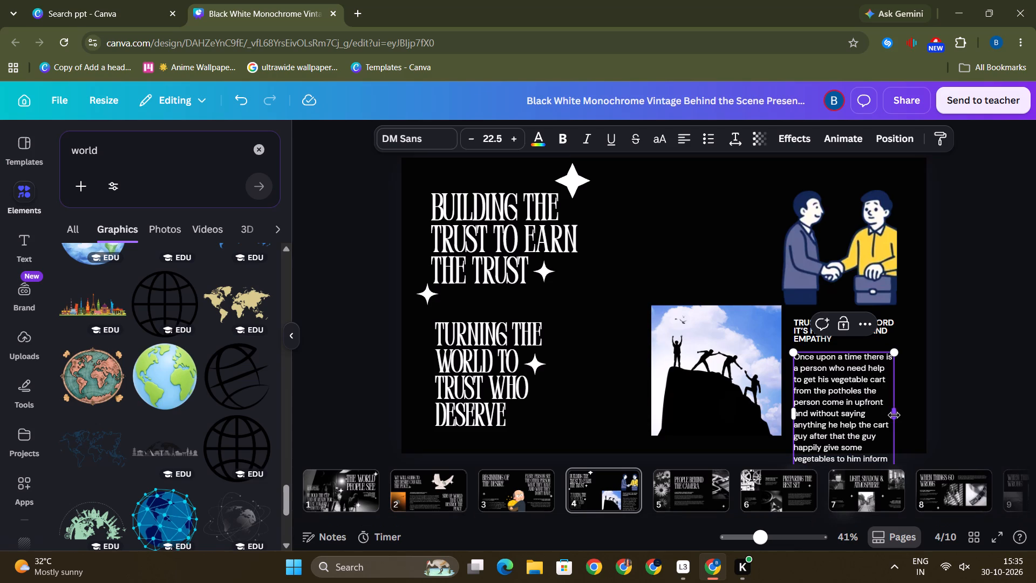
Widen the story paragraph's text box to about 450, close to the slide's edge.
left_click_drag(894, 415, 916, 415)
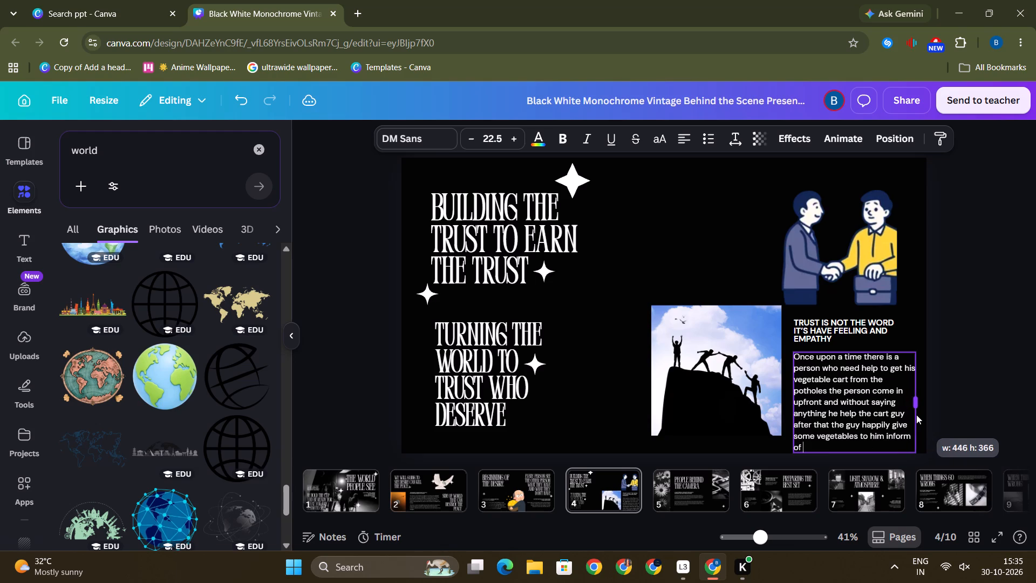
left_click_drag(916, 415, 917, 415)
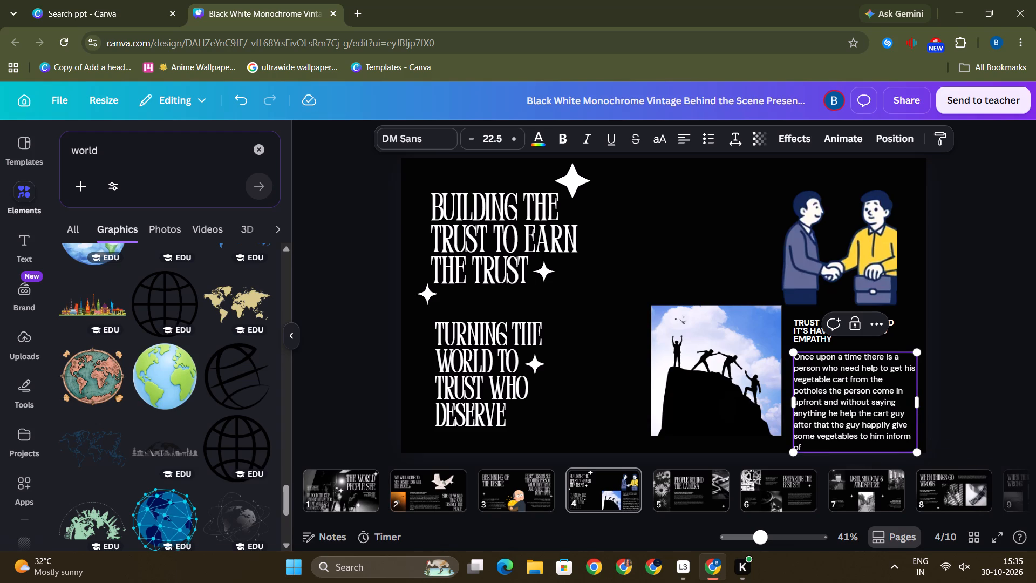
Split "inform" into "in form" in the story paragraph and complete the phrase with "reward".
left_click(892, 437)
key("space")
left_click(860, 452)
type("rewards")
key("BackSpace")
Add "then the guy happily take the rewards" to the end of the story paragraph.
key("space")
type("then")
key("space")
type("the guy happ")
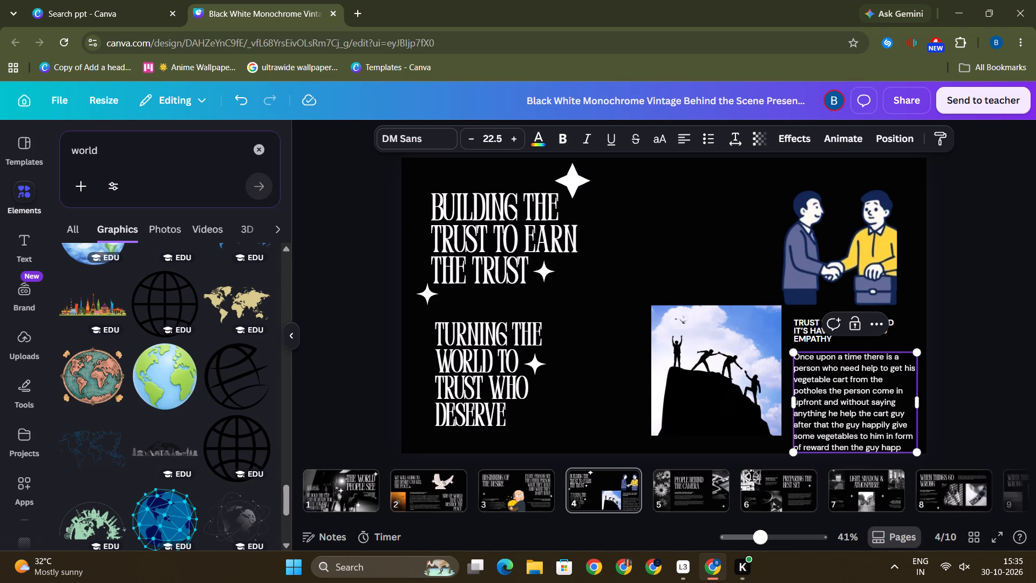
type("ily a")
key("BackSpace")
type("tahe th")
key("BackSpace")
key("BackSpace")
key("BackSpace")
key("BackSpace")
key("BackSpace")
type("ke the rewards and")
key("space")
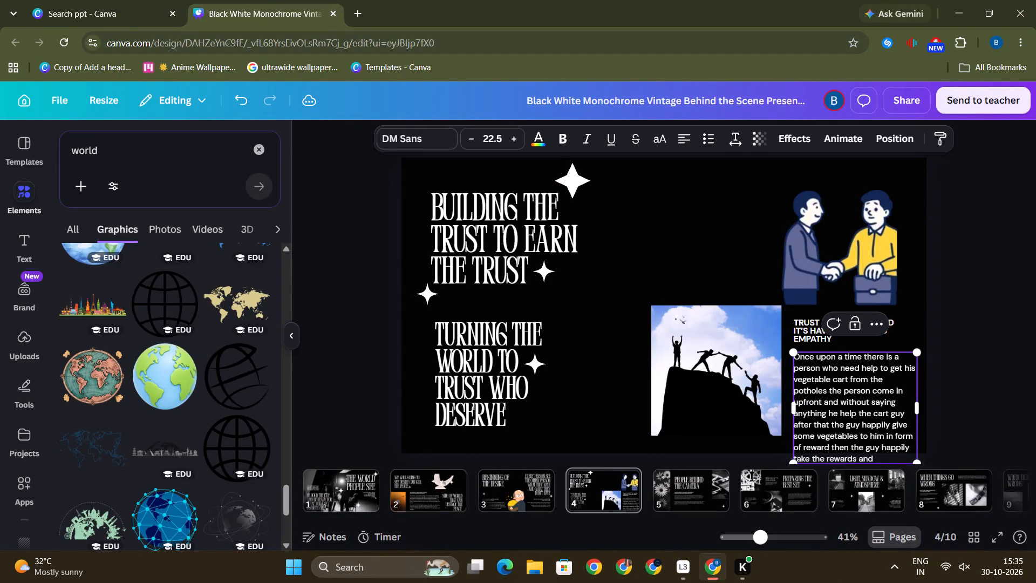
type("gi")
key("BackSpace")
key("BackSpace")
key("BackSpace")
key("BackSpace")
key("BackSpace")
key("BackSpace")
type("at")
key("BackSpace")
key("BackSpace")
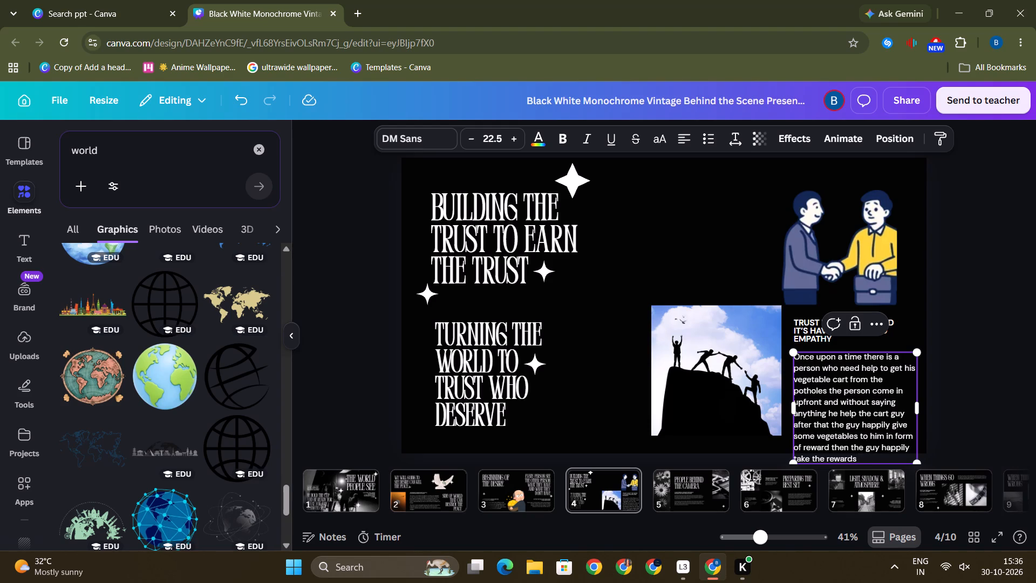
key("a")
key("BackSpace")
key("BackSpace")
End that sentence with a period and add "after that both get trustedf each other and".
key("comma")
key("BackSpace")
type(". after that")
key("space")
type("both")
key("space")
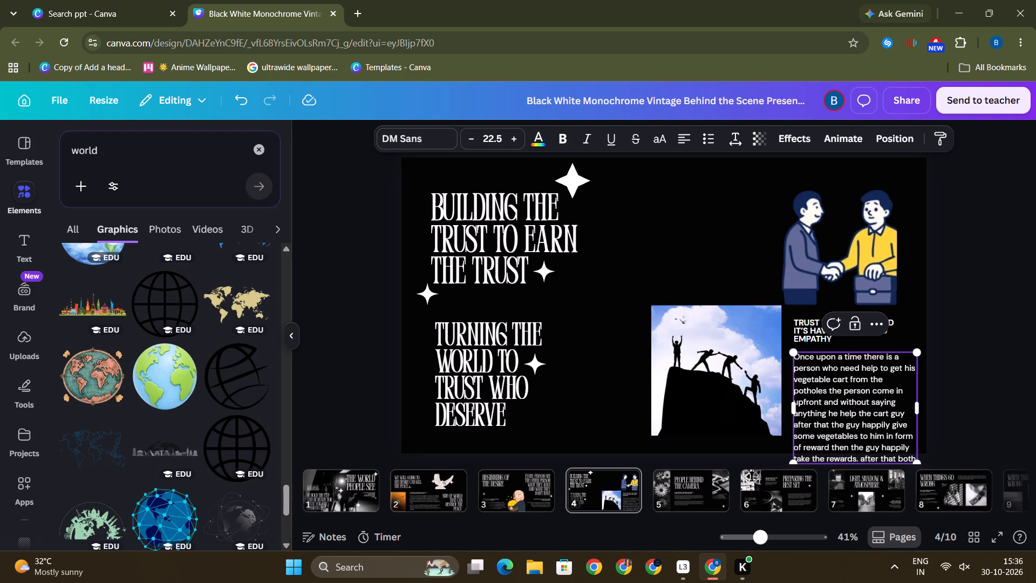
type("get trustedf each other and")
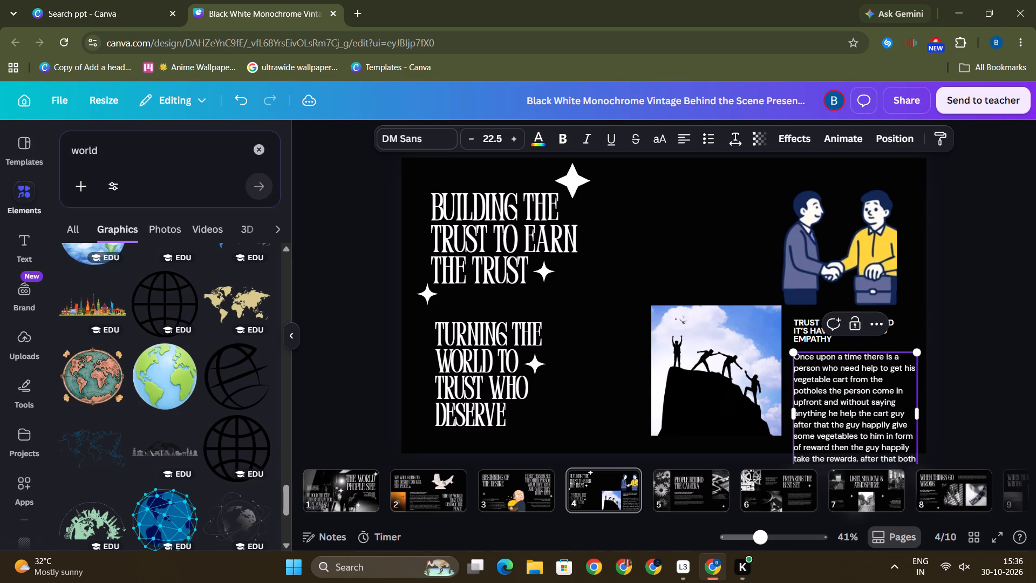
Set the story paragraph's font size to 20.
left_click(494, 139)
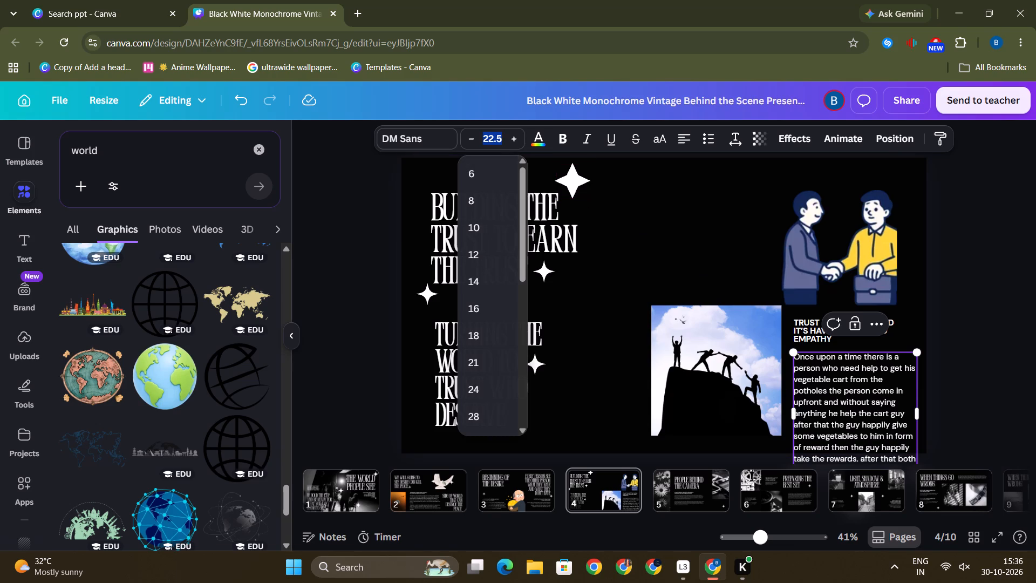
type("20")
key("Return")
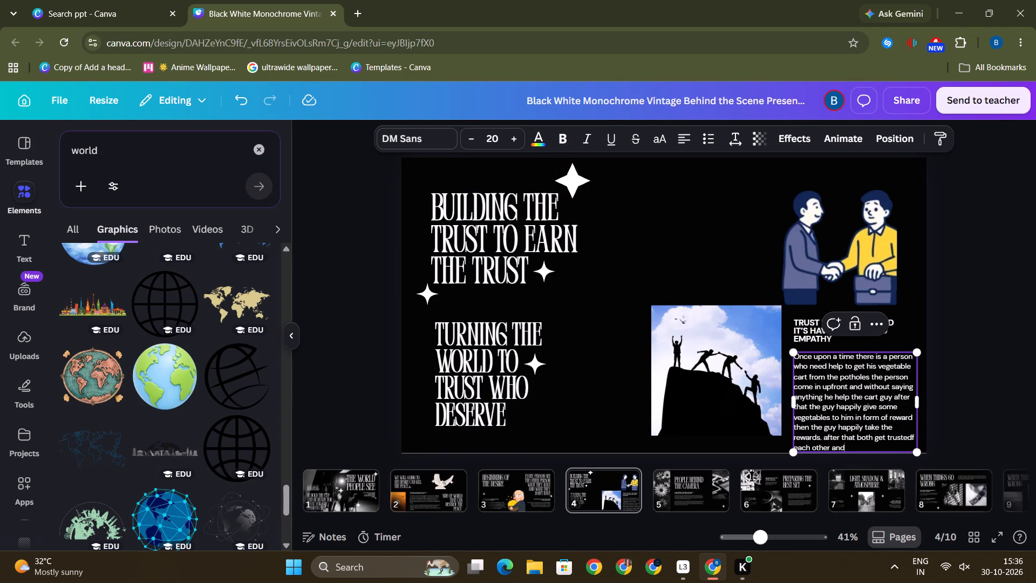
left_click(982, 394)
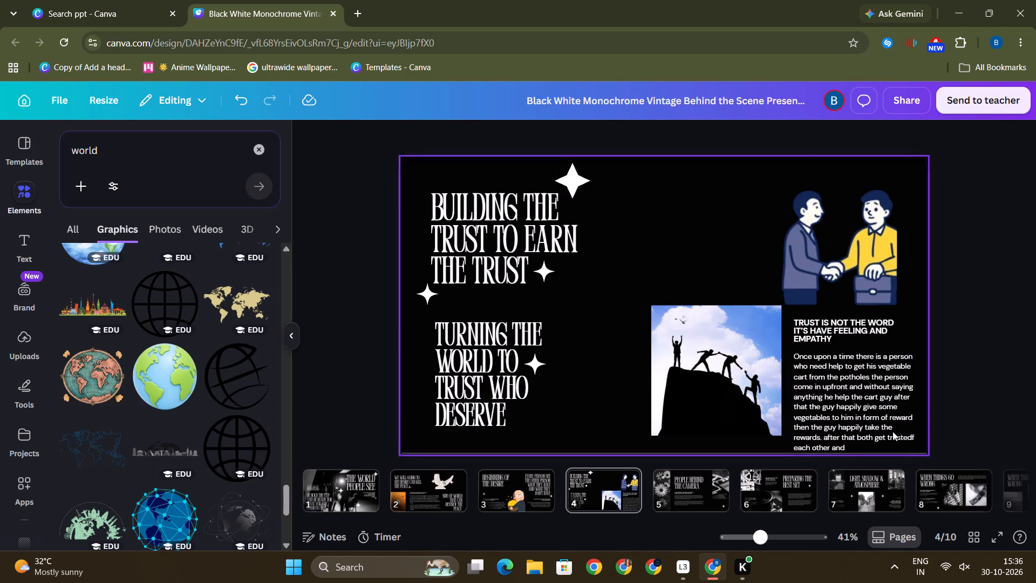
Correct the misspelled word "trustedf" to "trust" in the last sentence of the story paragraph.
left_click(904, 438)
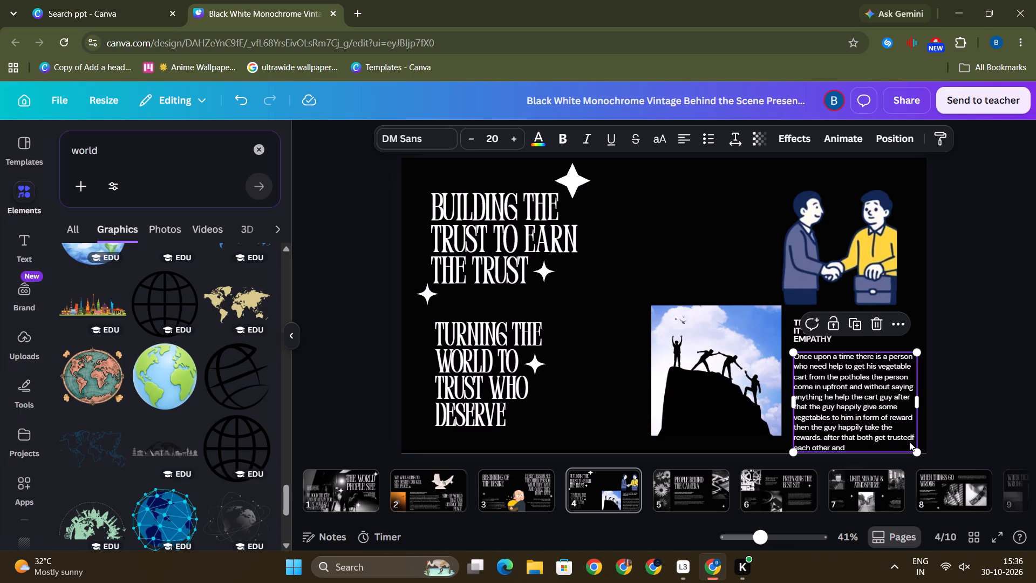
left_click(909, 442)
left_click(909, 435)
key("Left")
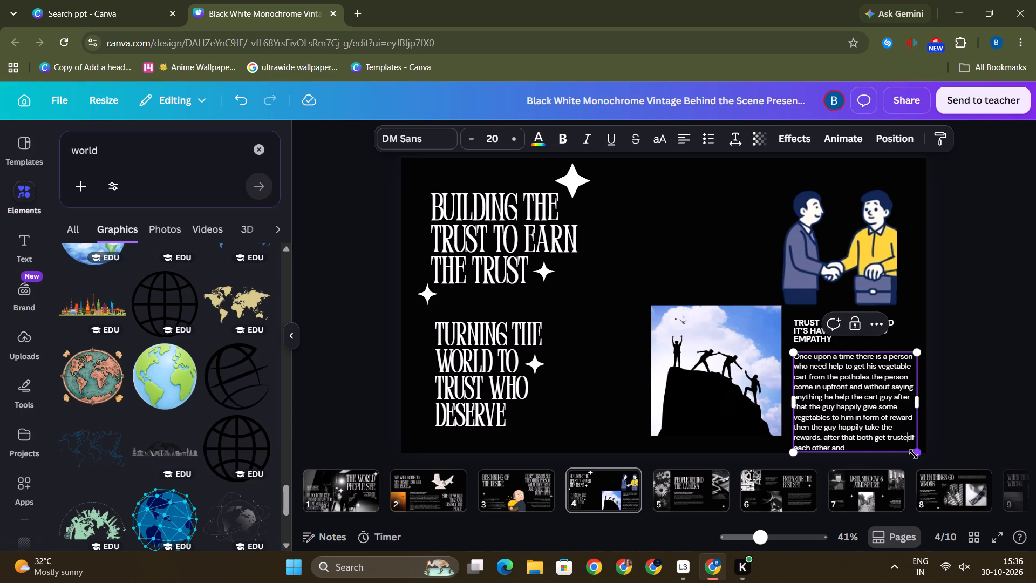
key("space")
key("Right")
key("Right")
key("Right")
key("BackSpace")
key("BackSpace")
key("BackSpace")
key("BackSpace")
key("Right")
key("BackSpace")
key("BackSpace")
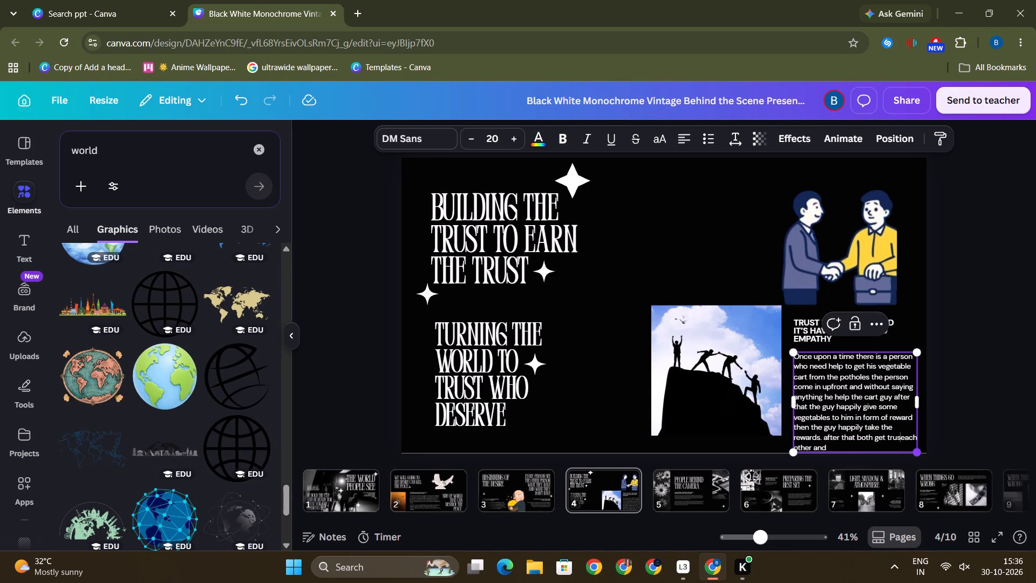
key("space")
key("BackSpace")
type("t")
key("space")
Remove "get" from the story's last sentence so it reads "after that both trust each other and".
key("Right")
key("Right")
key("Right")
key("Right")
key("Right")
key("Right")
key("Right")
key("Right")
key("Right")
key("Right")
key("Right")
key("Right")
key("Right")
key("Right")
key("Right")
key("Right")
key("space")
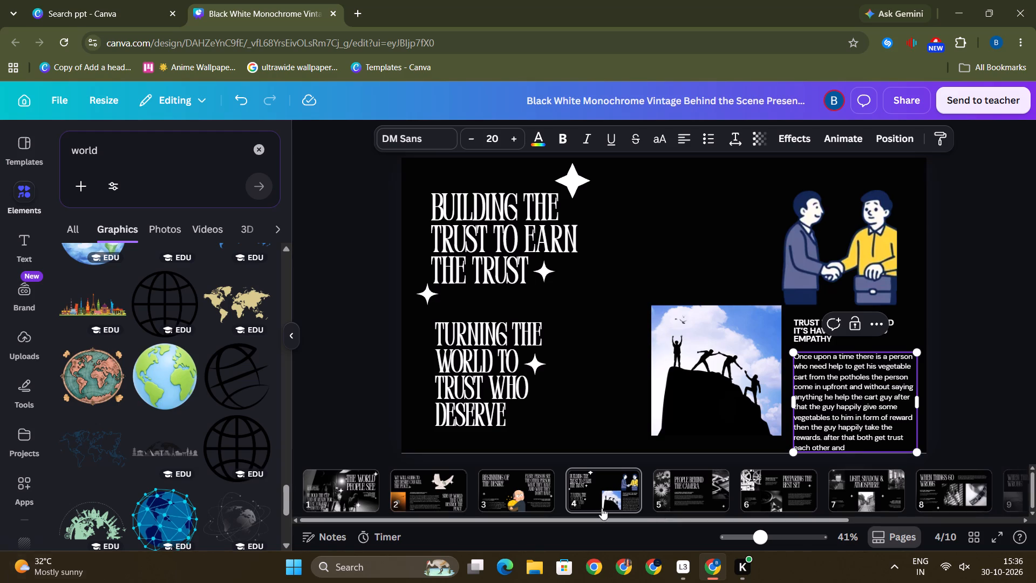
left_click(888, 437)
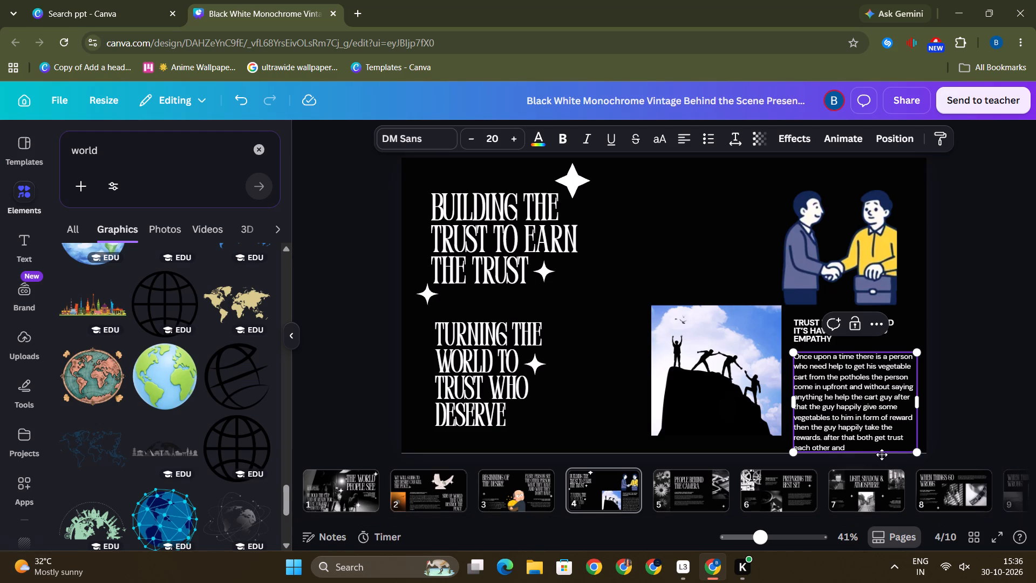
key("BackSpace")
key("BackSpace")
key("BackSpace")
key("BackSpace")
key("BackSpace")
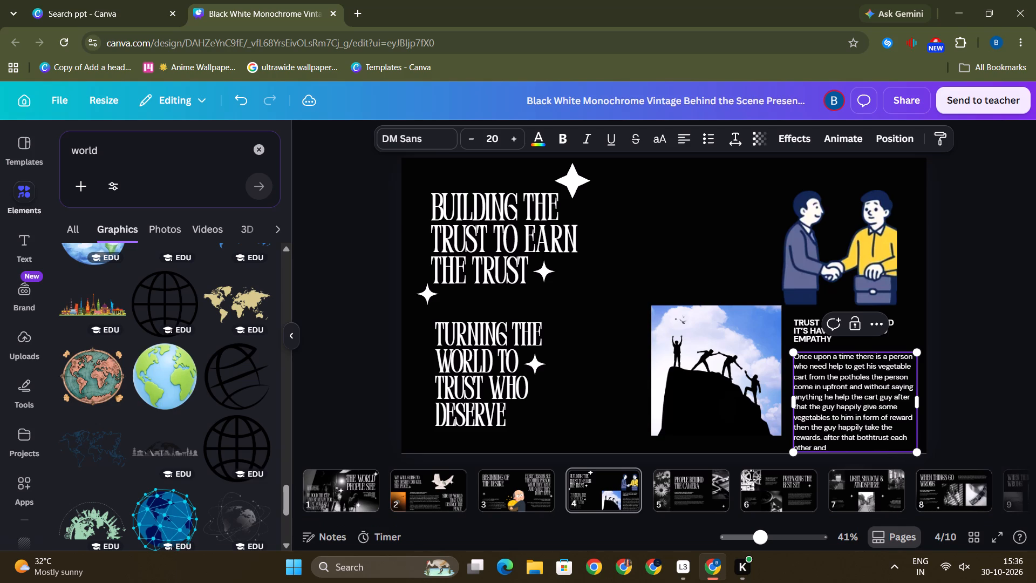
key("space")
Finish the story paragraph by adding "happily enjoy there freindship" at its end.
key("Right")
key("Right")
key("Down")
key("Down")
key("Down")
type("happli")
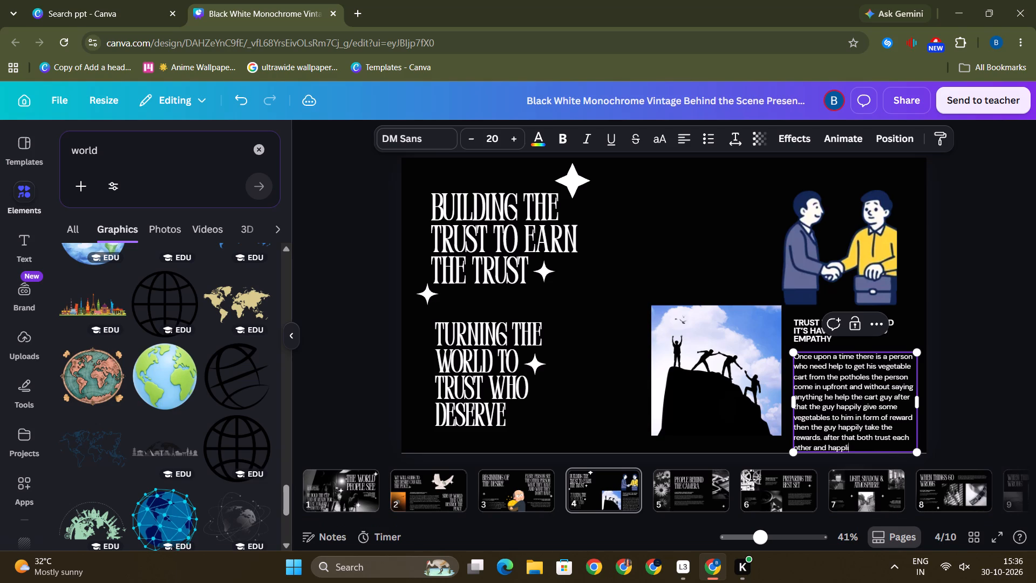
key("BackSpace")
key("BackSpace")
type("ily enjk")
key("BackSpace")
type("joy")
key("BackSpace")
key("BackSpace")
key("BackSpace")
type("oy ther")
key("space")
key("BackSpace")
type("e freindship")
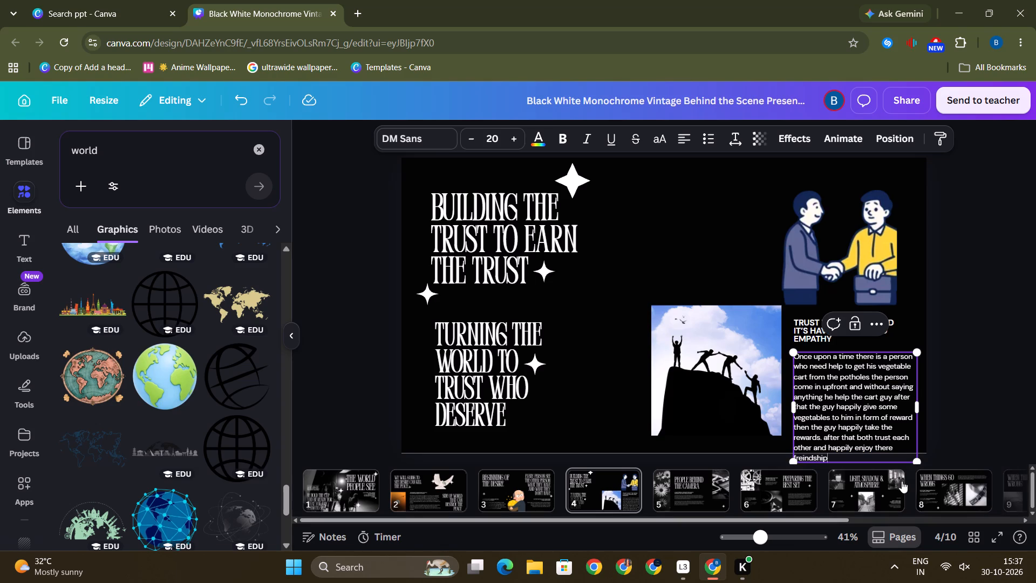
Reduce the story paragraph's font size slightly so the whole text fits within the slide.
left_click(962, 390)
left_click(873, 377)
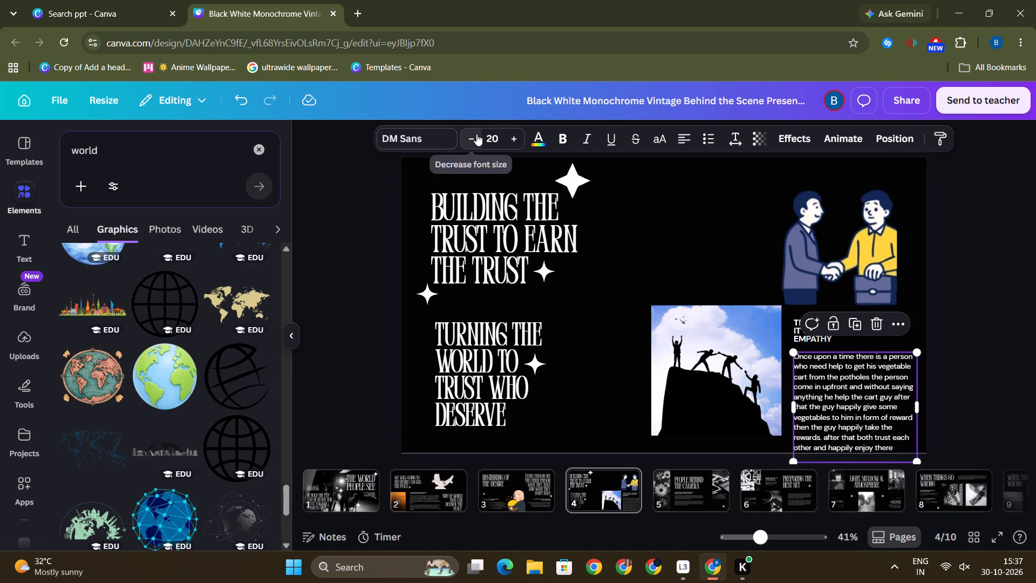
double_click(476, 134)
left_click(969, 260)
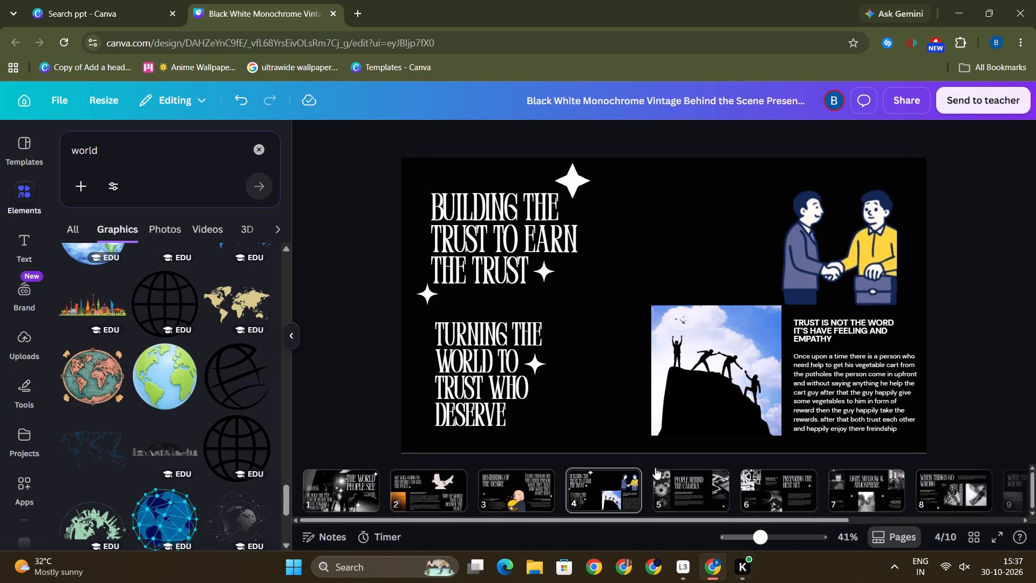
On the fifth slide, replace "the camera" in the heading with "the back who".
left_click(692, 489)
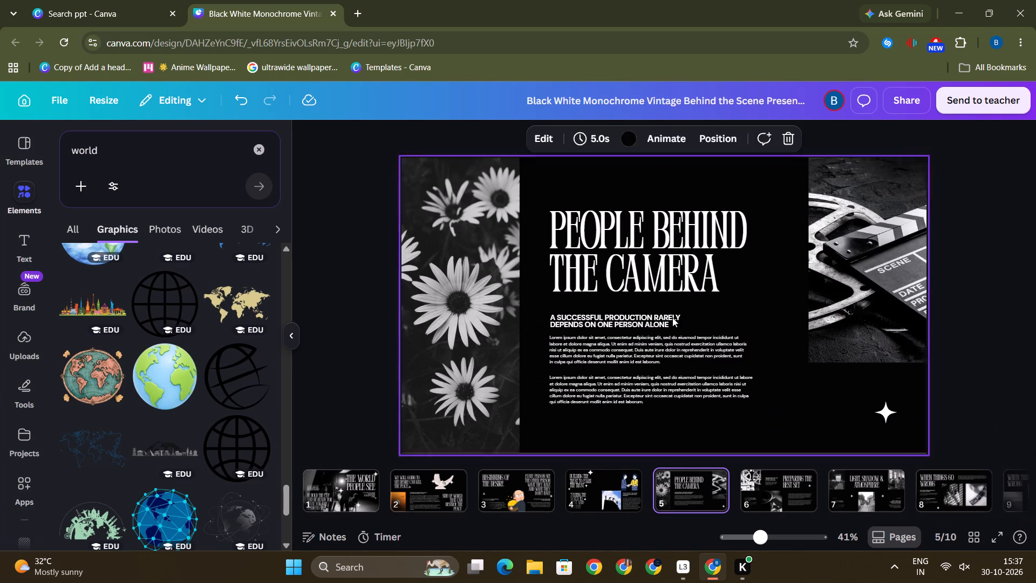
left_click(673, 284)
left_click(693, 264)
key("Down")
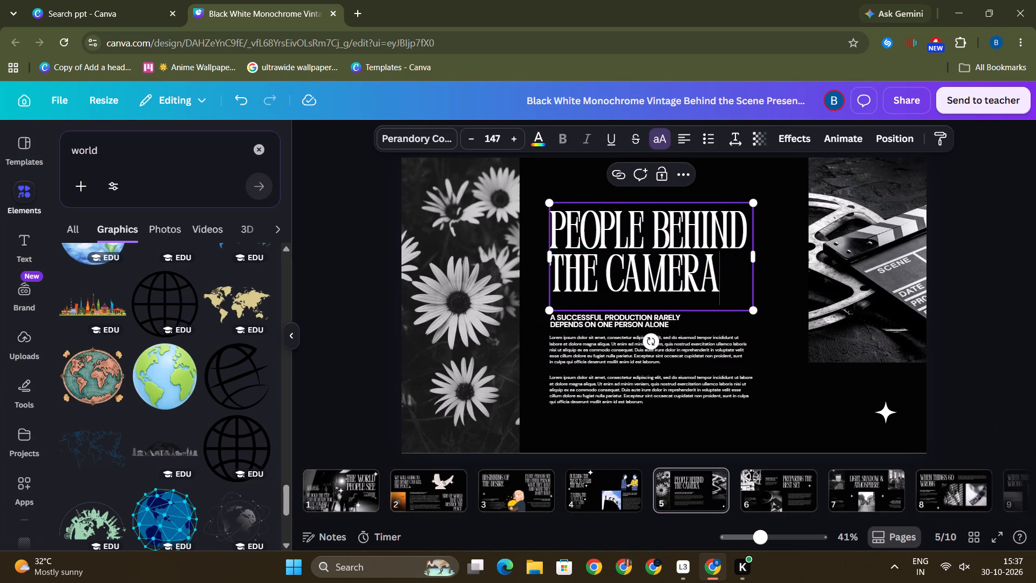
key("BackSpace")
key("BackSpace")
key("BackSpace")
key("BackSpace")
key("BackSpace")
key("BackSpace")
key("BackSpace")
key("BackSpace")
key("BackSpace")
key("BackSpace")
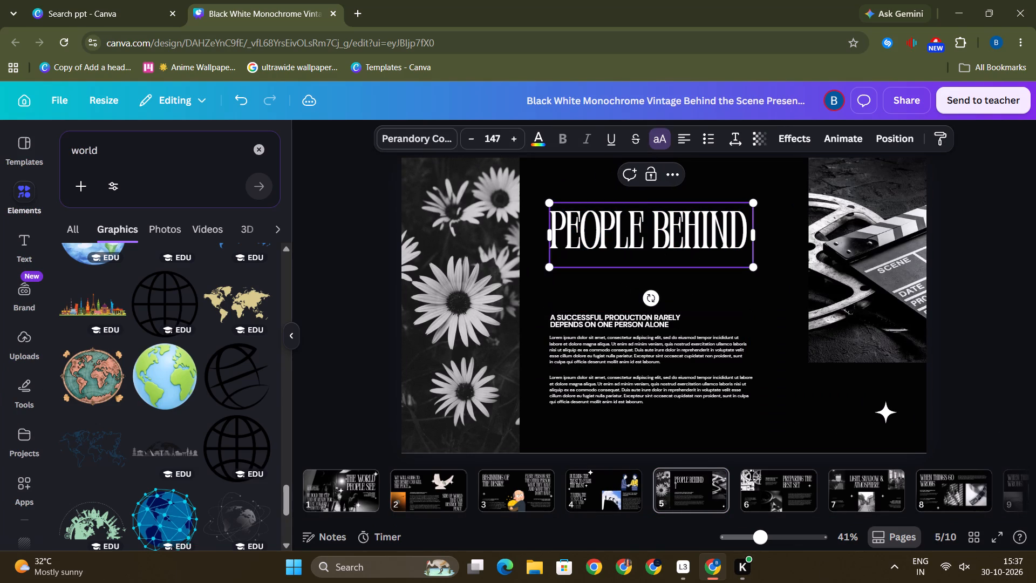
type("the back")
key("space")
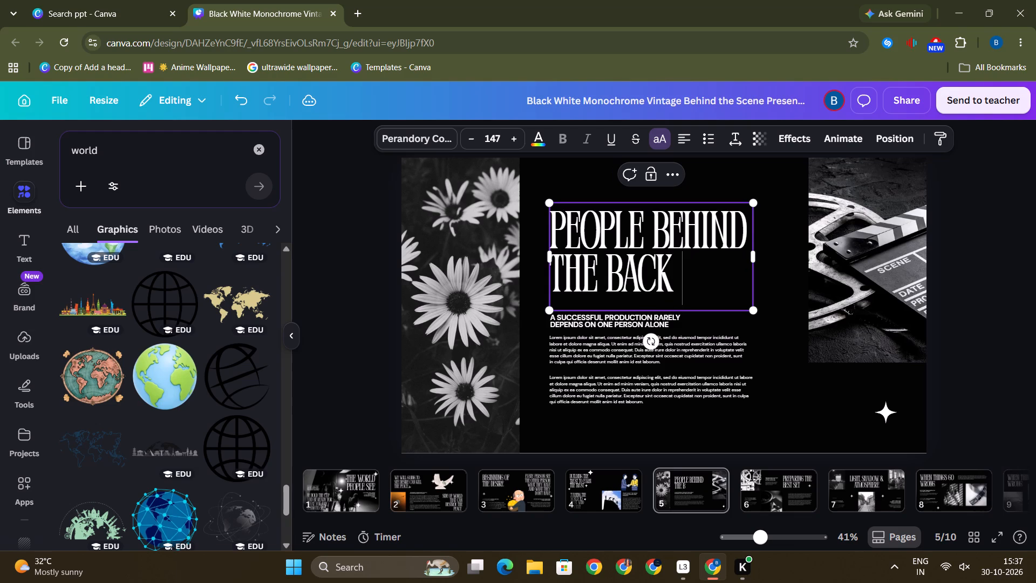
type("who")
key("space")
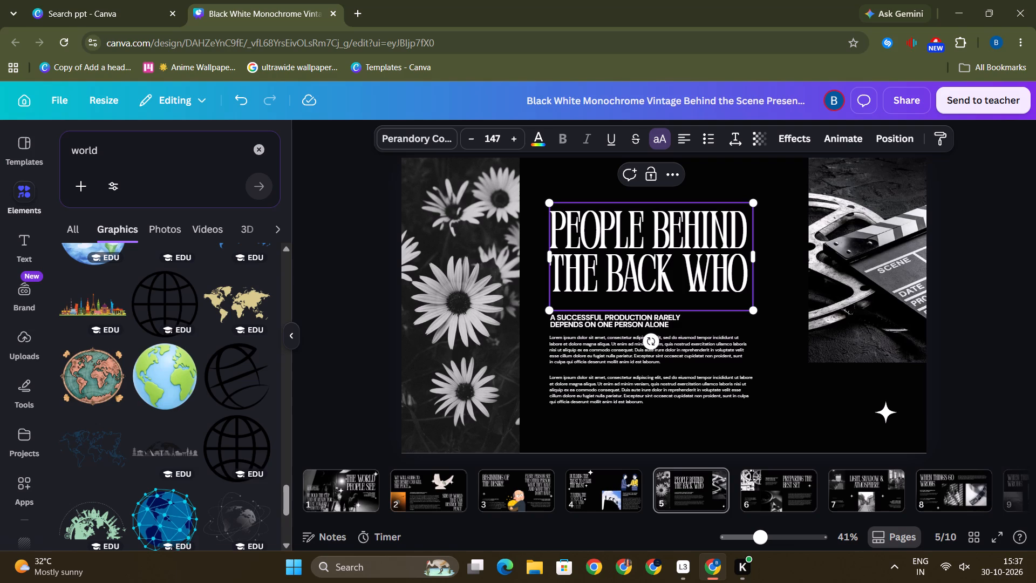
Continue the fifth slide's heading with "backbite and in front they show the sweetnest like honey".
type("backbite")
key("space")
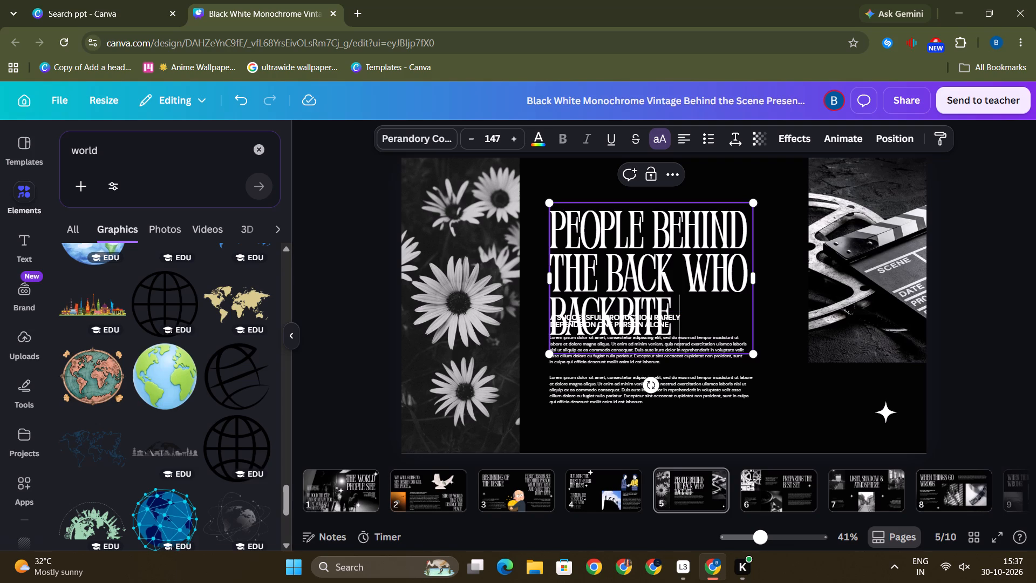
type("and in front they show the sweetnest")
key("space")
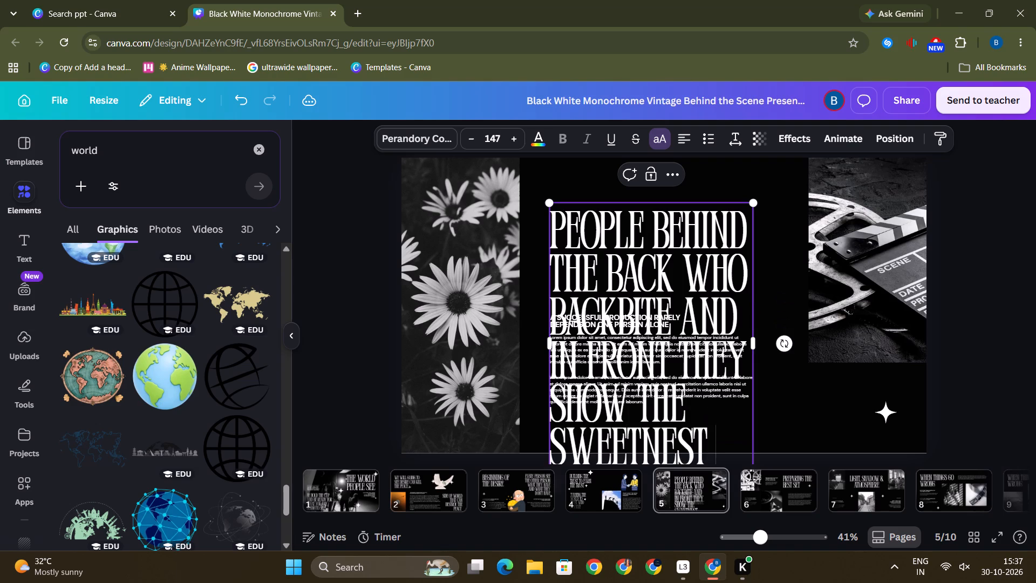
type("o")
key("BackSpace")
type("lie")
key("BackSpace")
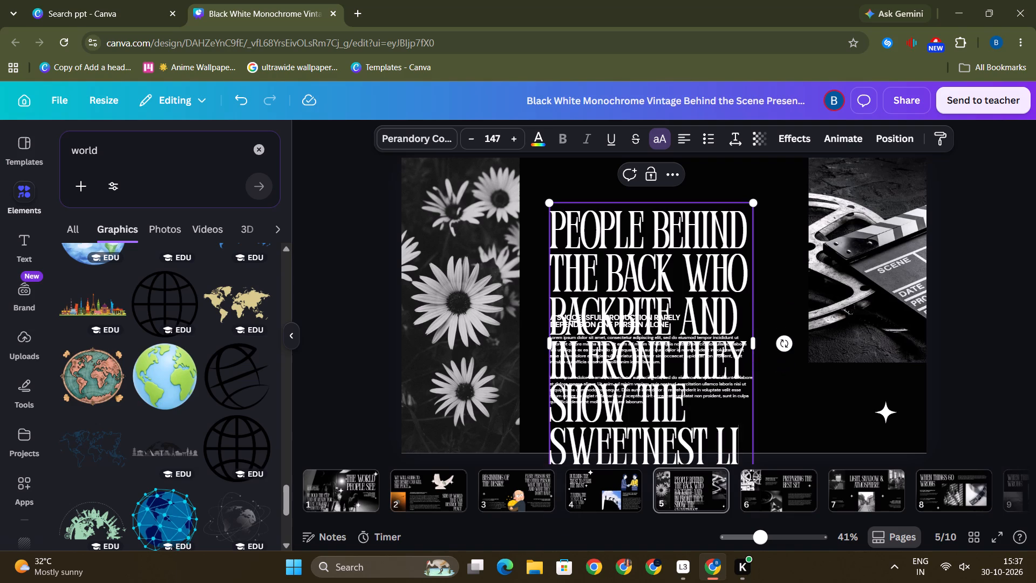
type("ke honey")
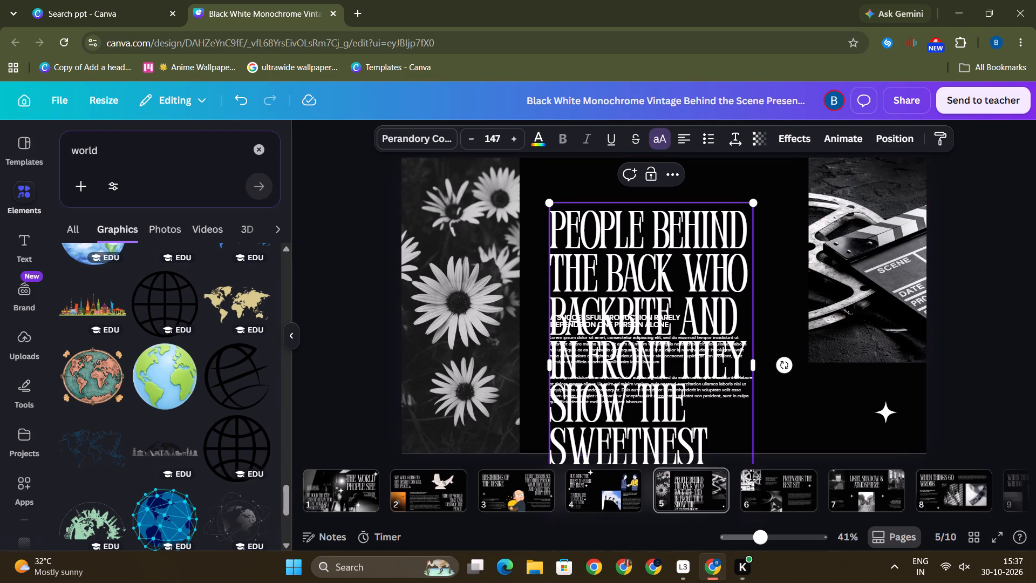
Widen the heading's text box on both sides to fill the space between the flower and clapperboard photos.
left_click_drag(753, 363, 769, 362)
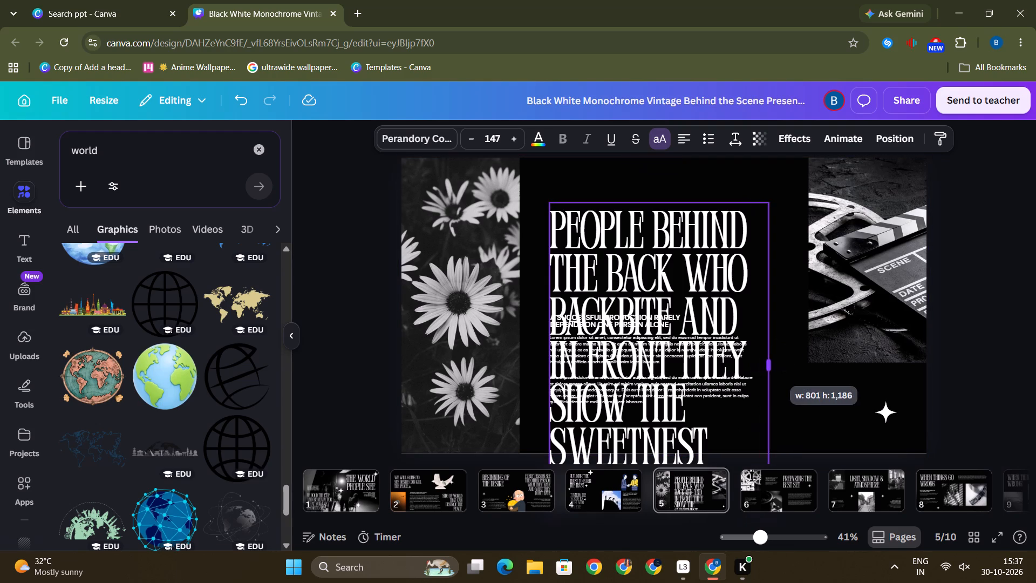
left_click_drag(769, 362, 785, 362)
left_click(551, 361)
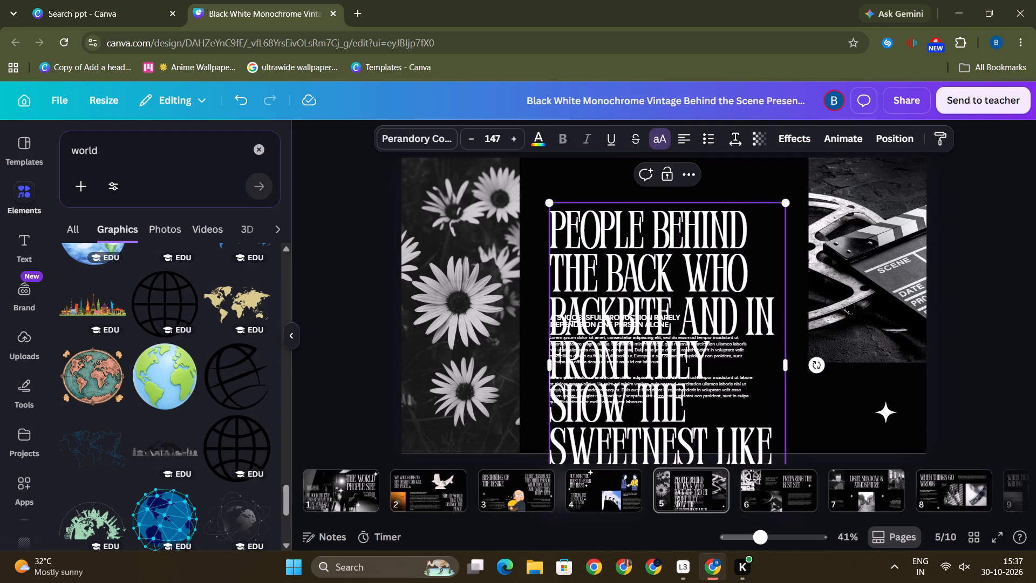
left_click_drag(546, 366, 527, 367)
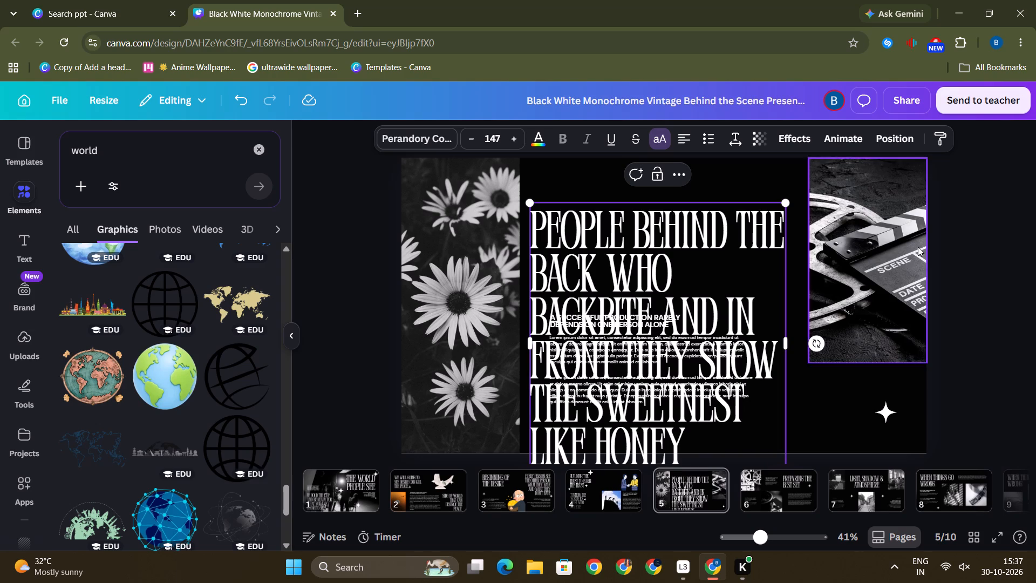
left_click(996, 228)
Move the heading up to the slide's top edge, centered between the two photos.
left_click(693, 269)
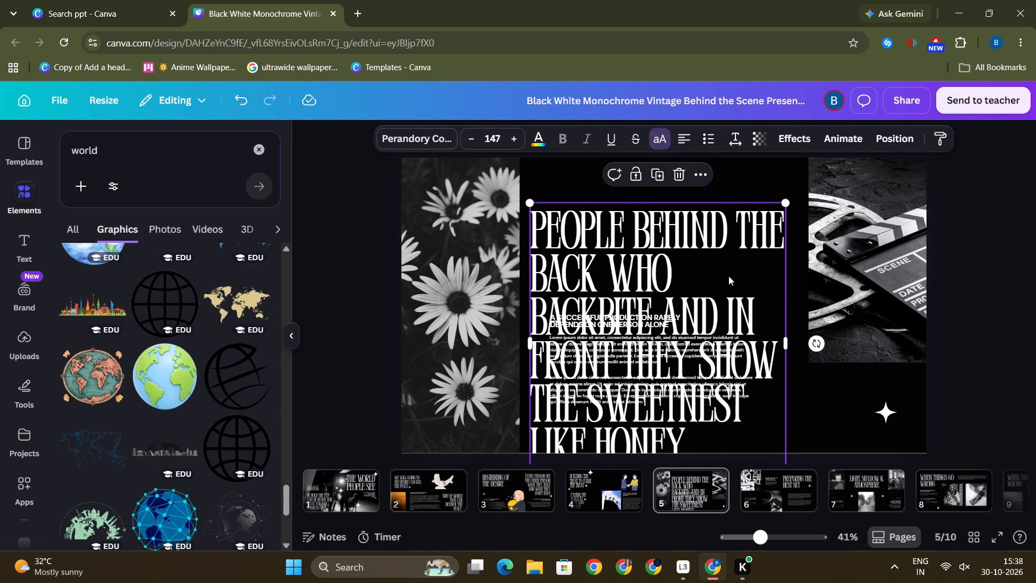
left_click_drag(713, 278, 711, 239)
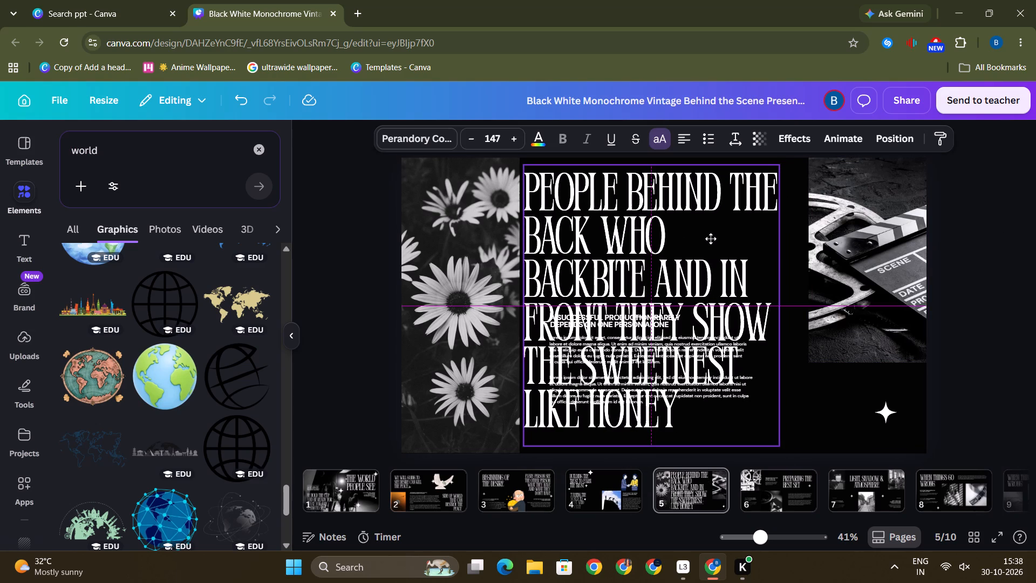
left_click_drag(711, 239, 717, 231)
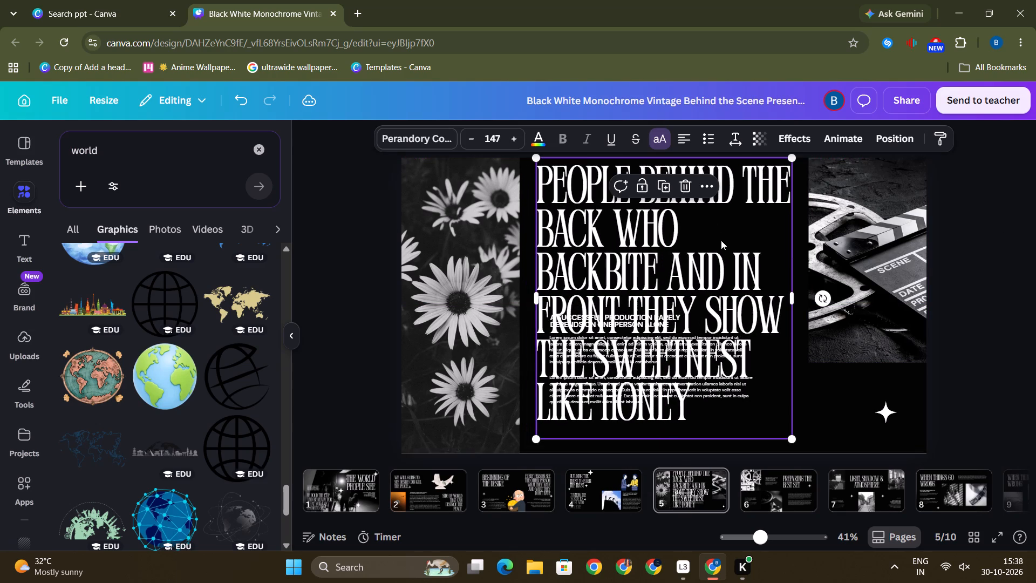
Scale the fifth slide's heading down to font size 75.7 so it sits above the subheading.
left_click(714, 358)
left_click(722, 377)
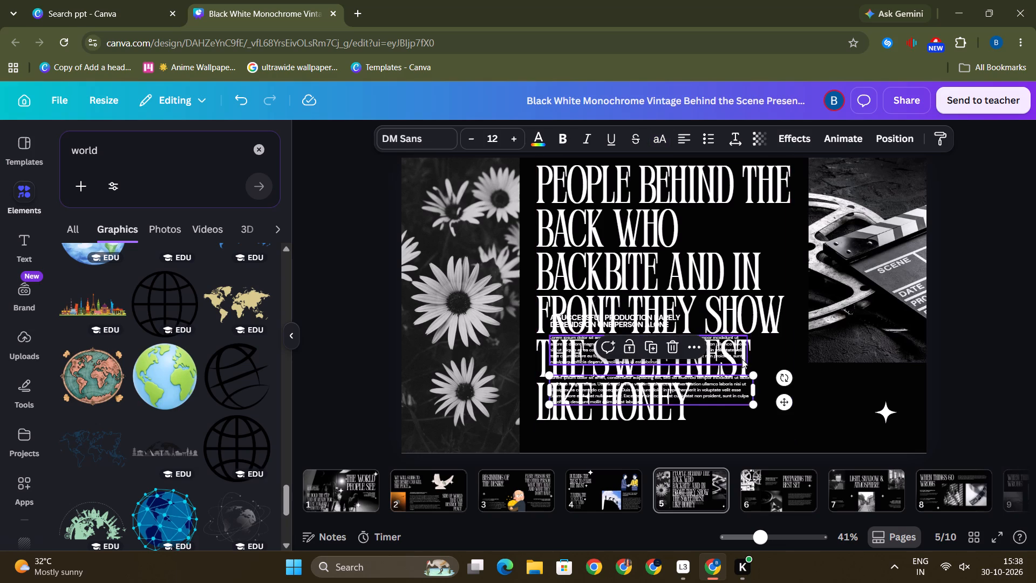
left_click(742, 359)
left_click(1023, 289)
left_click(740, 412)
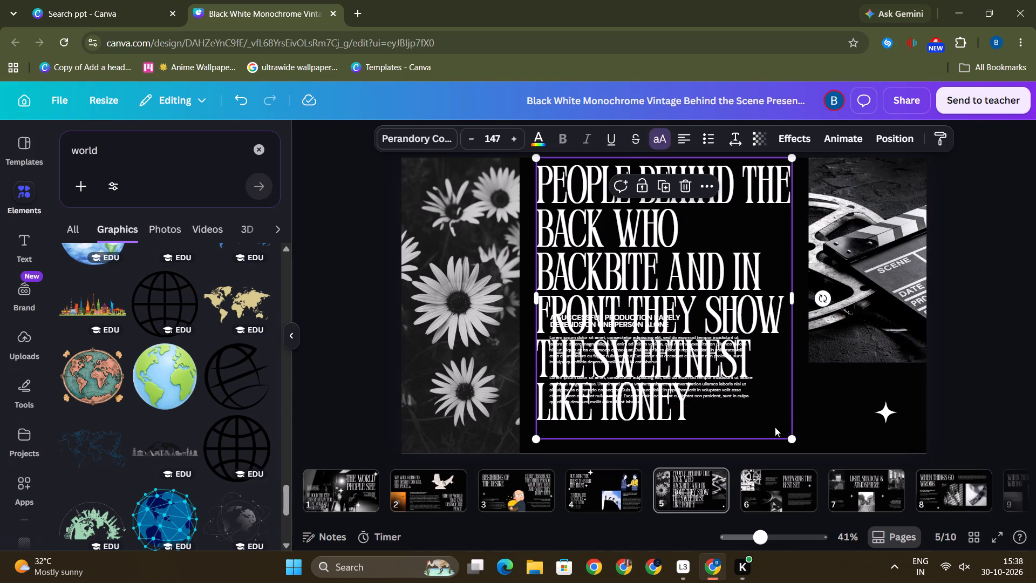
left_click_drag(792, 439, 712, 259)
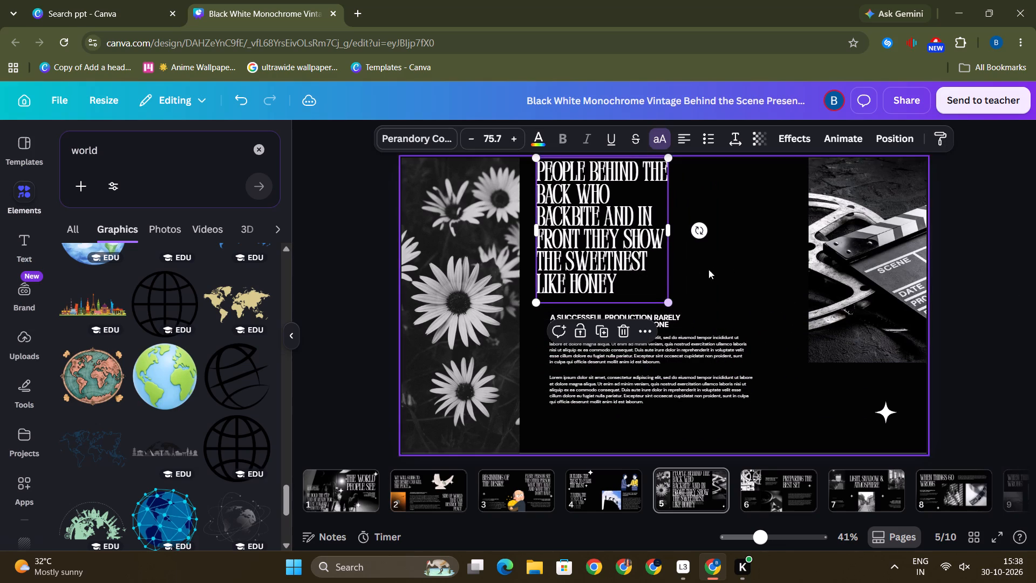
Correct the misspelled "sweetnest" in the fifth slide's heading to "sweetness".
left_click(649, 268)
left_click(641, 267)
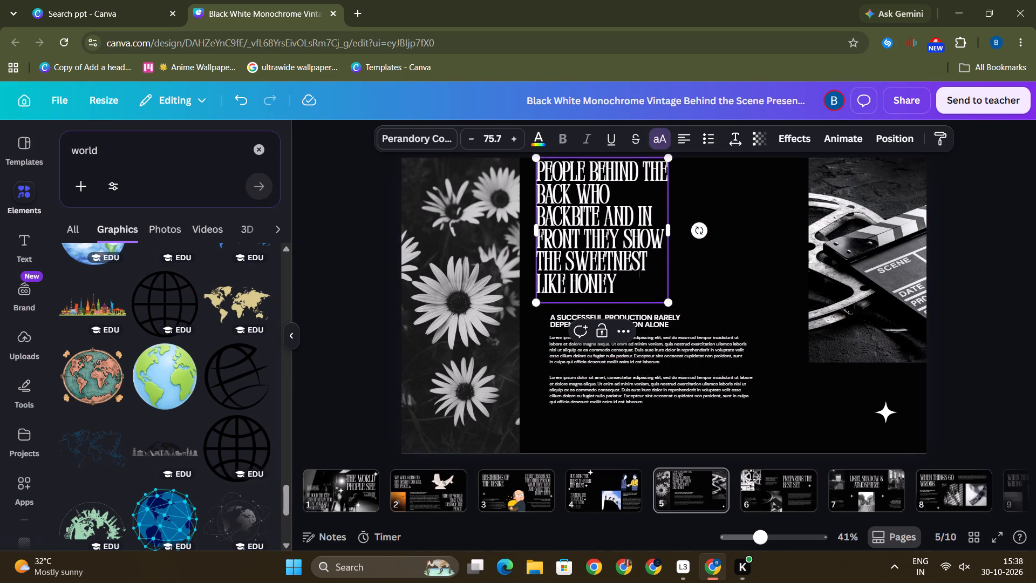
left_click(630, 265)
left_click(624, 265)
key("BackSpace")
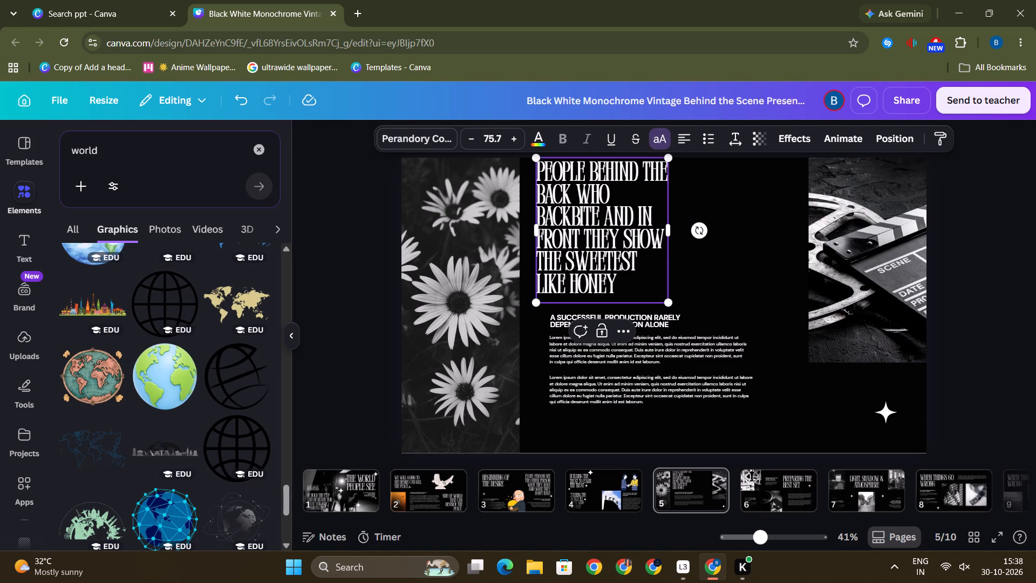
key("BackSpace")
key("n")
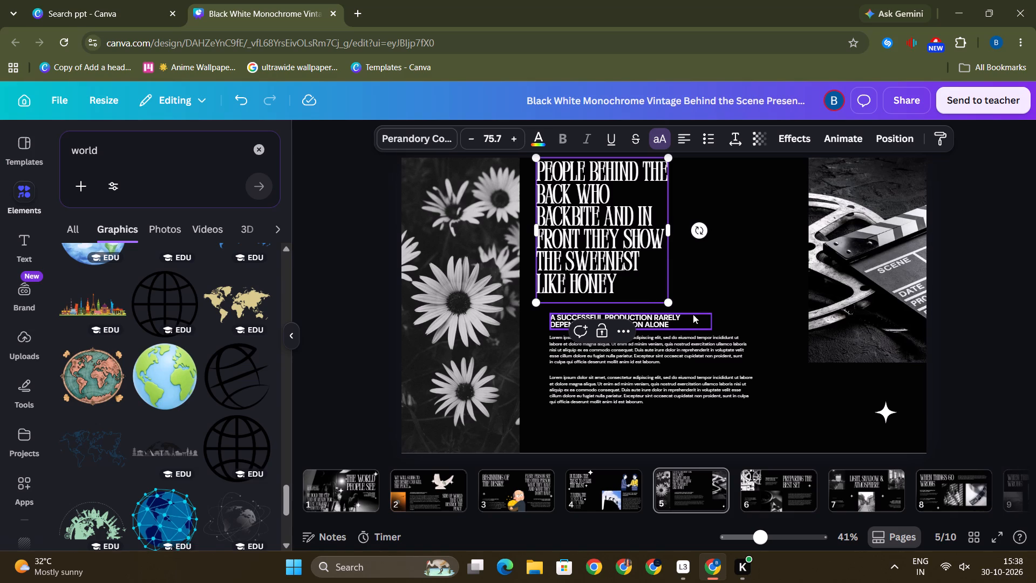
left_click(604, 259)
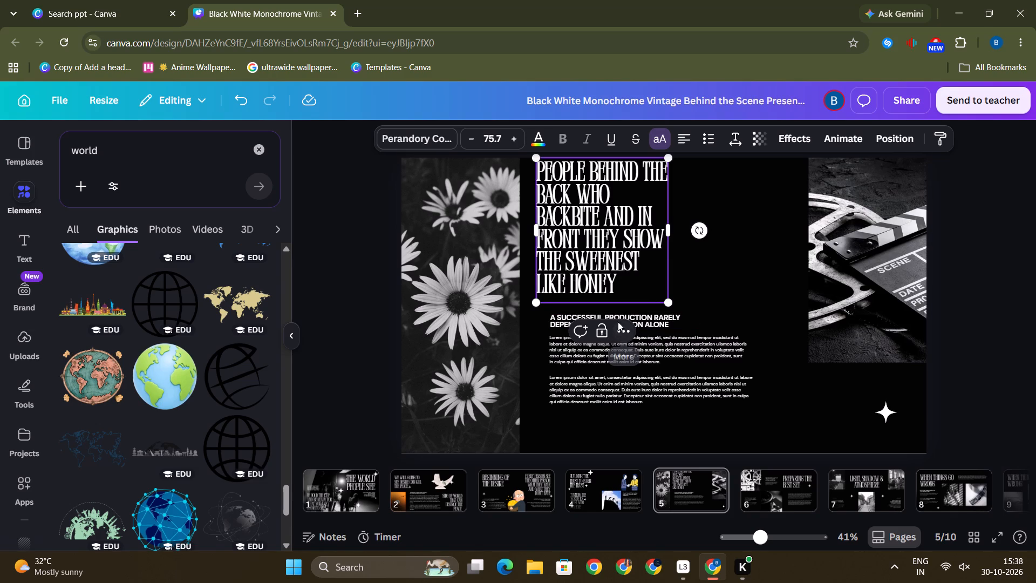
key("t")
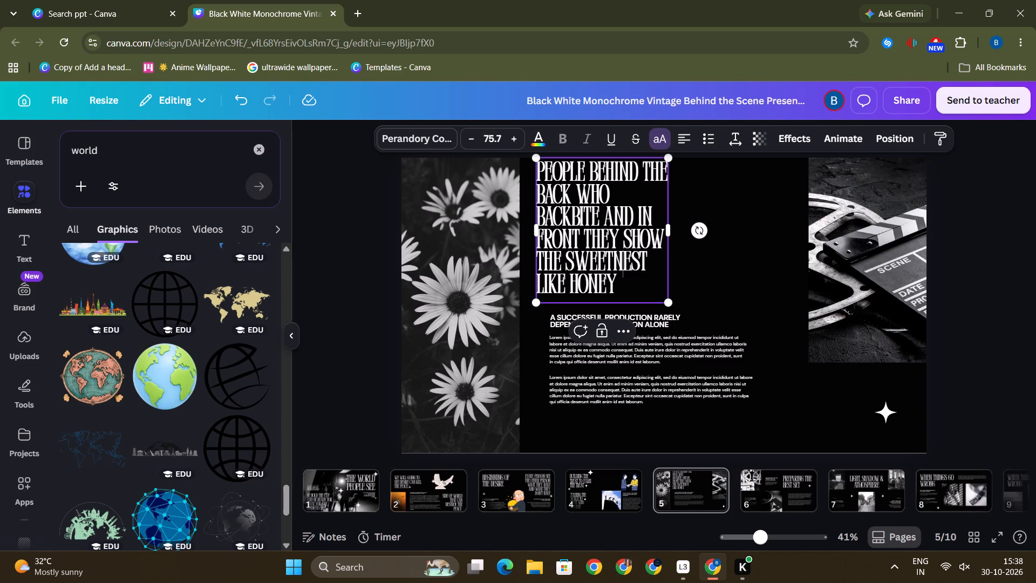
left_click(624, 263)
left_click(648, 264)
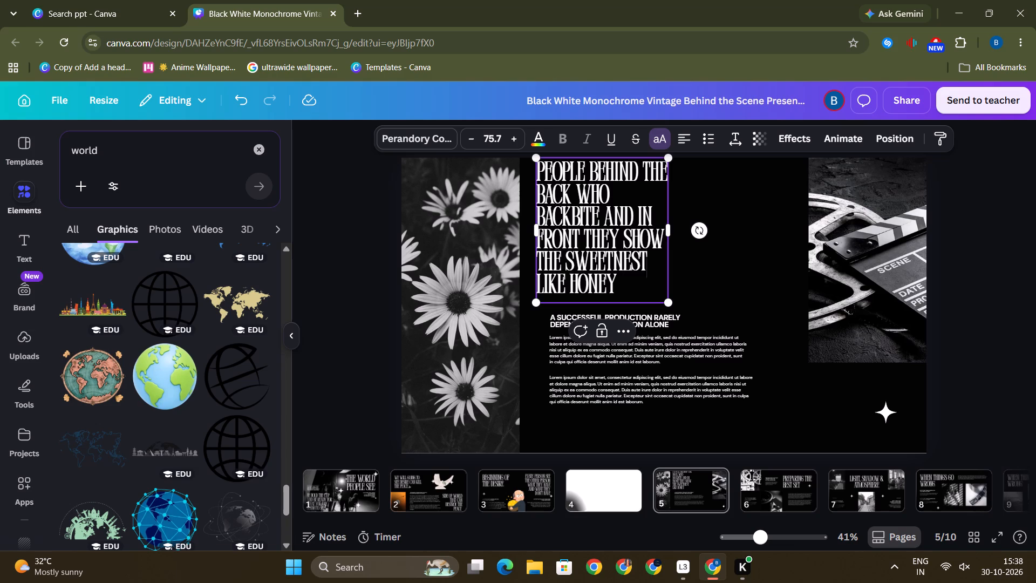
key("BackSpace")
key("s")
Widen the heading's text box so the text wraps onto four lines, and place it centered above the divider line.
left_click_drag(669, 236, 760, 237)
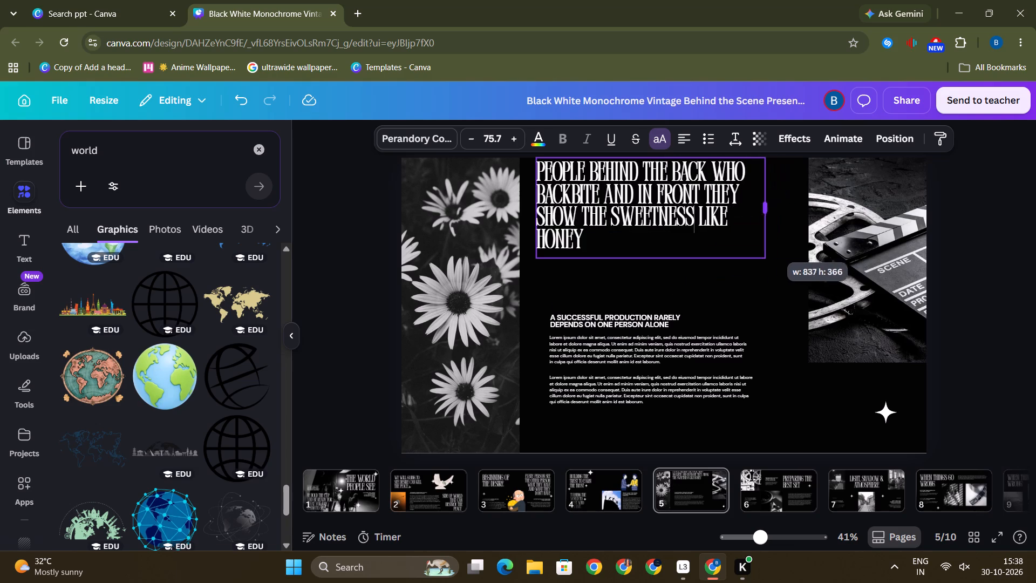
left_click_drag(760, 237, 724, 232)
left_click_drag(683, 226, 711, 237)
left_click(1027, 213)
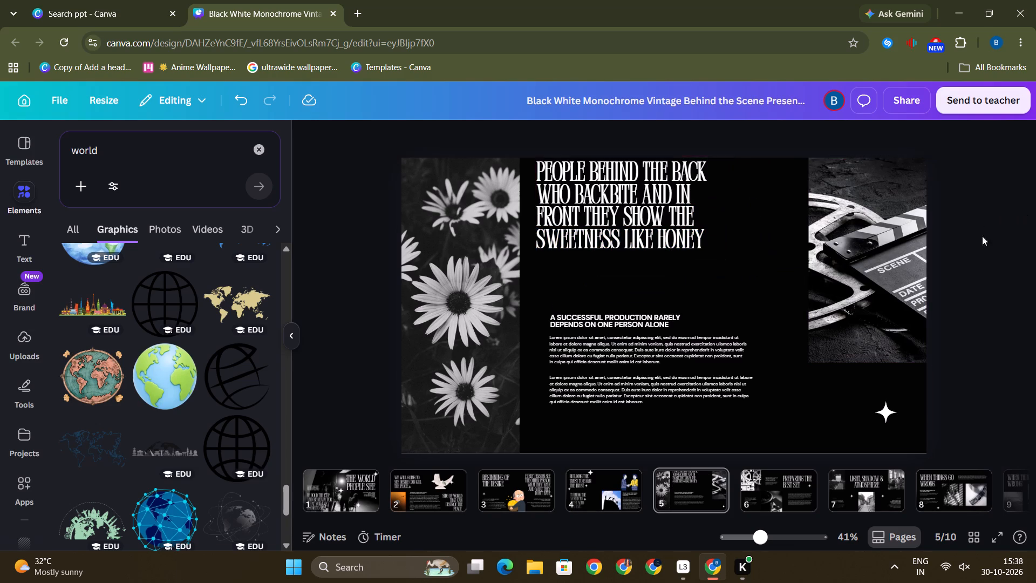
left_click_drag(653, 235, 690, 257)
left_click(506, 260)
Replace the elements search for "world" with a search for "double face".
left_click(251, 151)
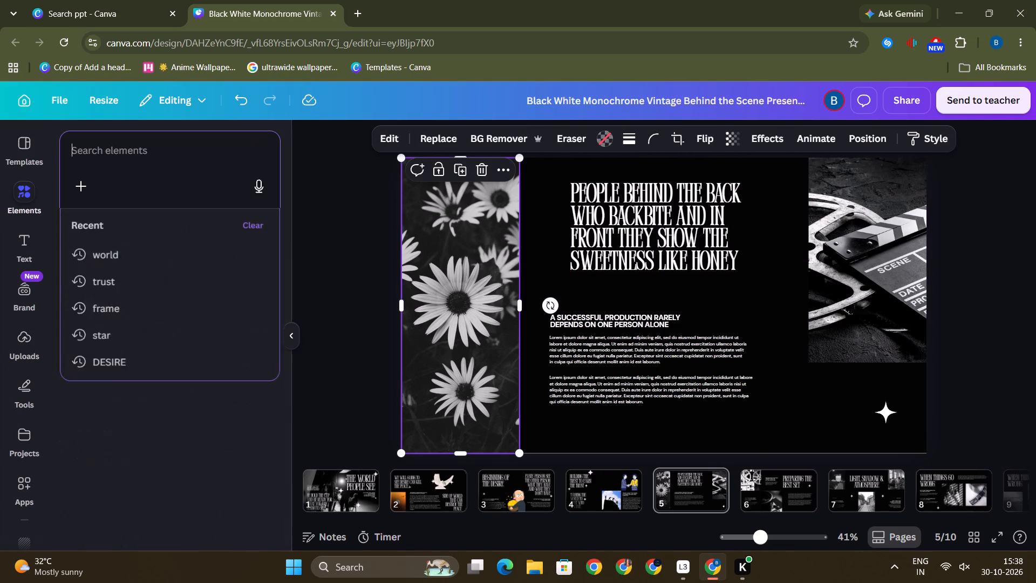
left_click(185, 161)
type("double")
key("space")
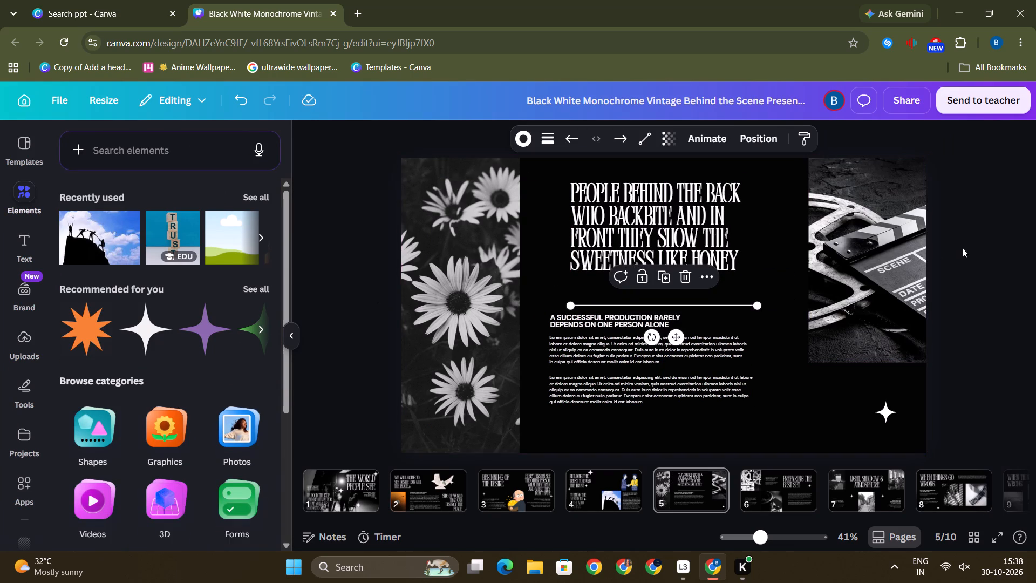
left_click(996, 239)
scroll(183, 331, "up", 3)
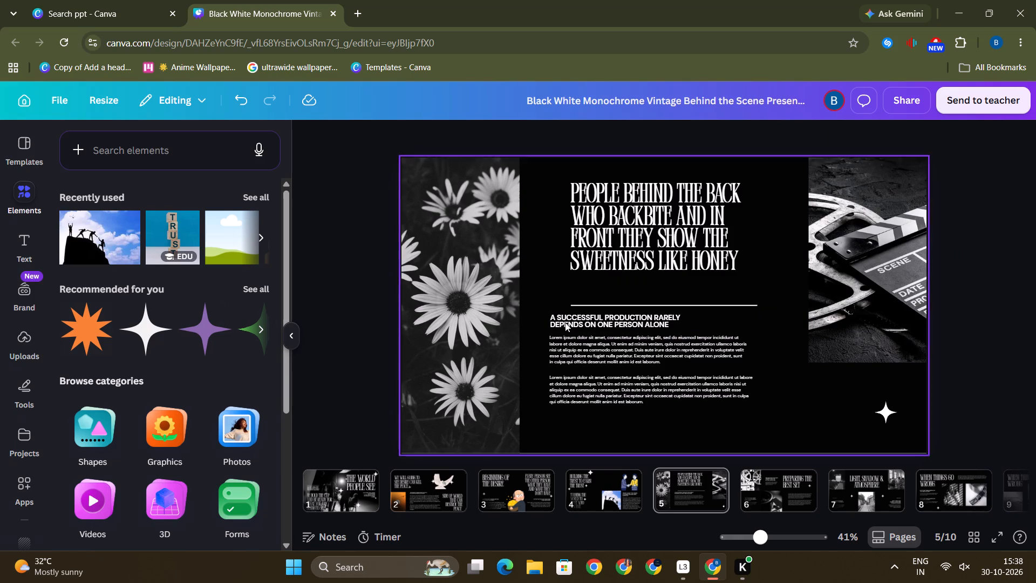
left_click(133, 149)
type("double face")
key("Return")
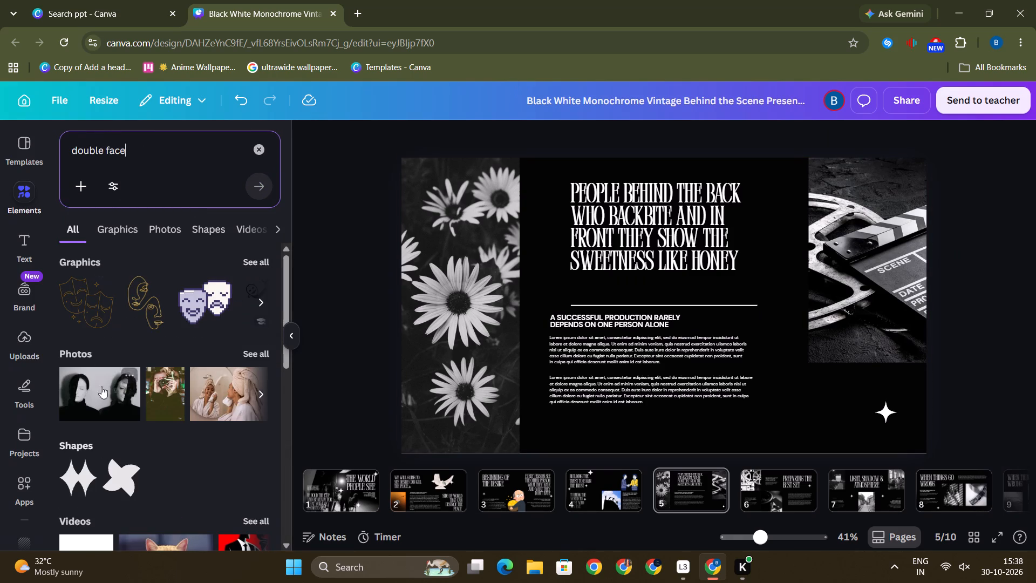
Look through the "double face" graphics for an illustration that suits the backbiting heading.
left_click(260, 255)
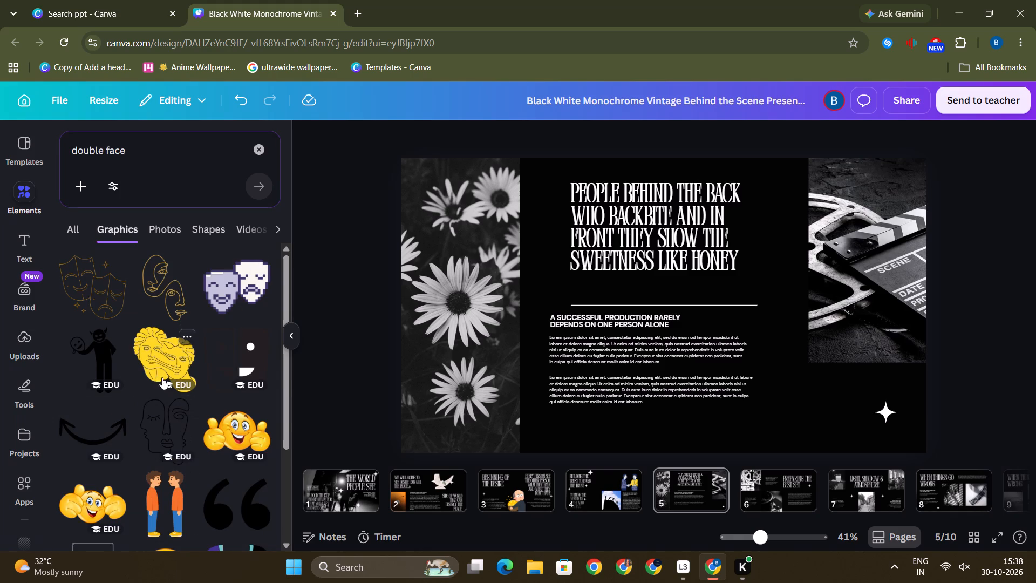
left_click_drag(101, 296, 434, 304)
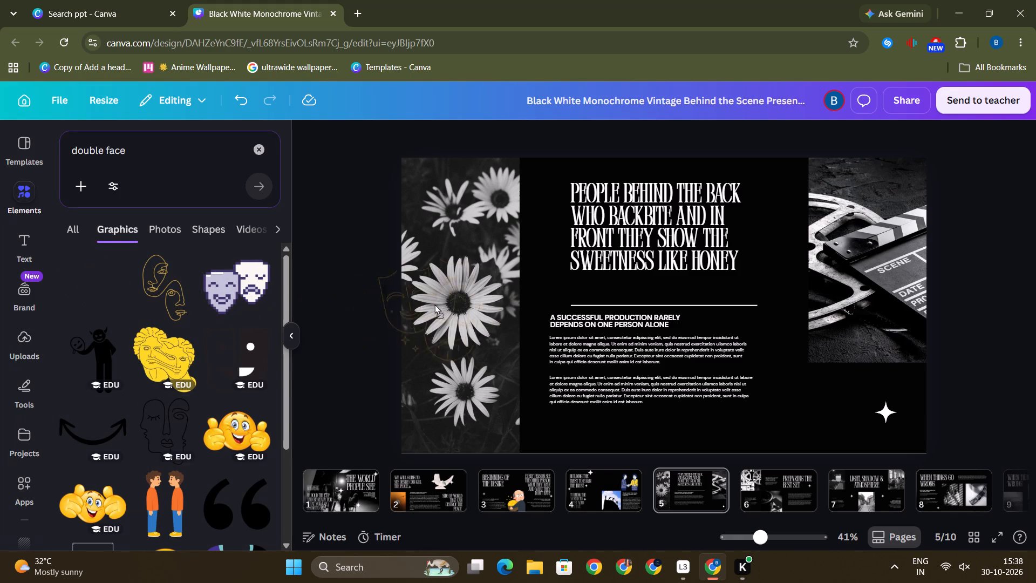
left_click_drag(434, 304, 101, 350)
scroll(205, 331, "down", 3)
scroll(207, 459, "down", 7)
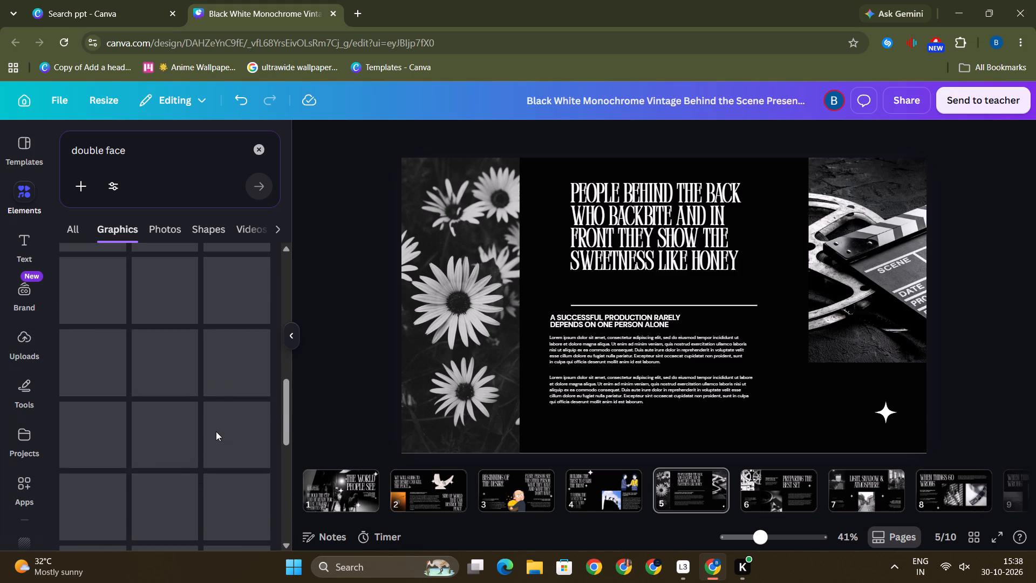
scroll(265, 431, "down", 4)
scroll(204, 431, "down", 4)
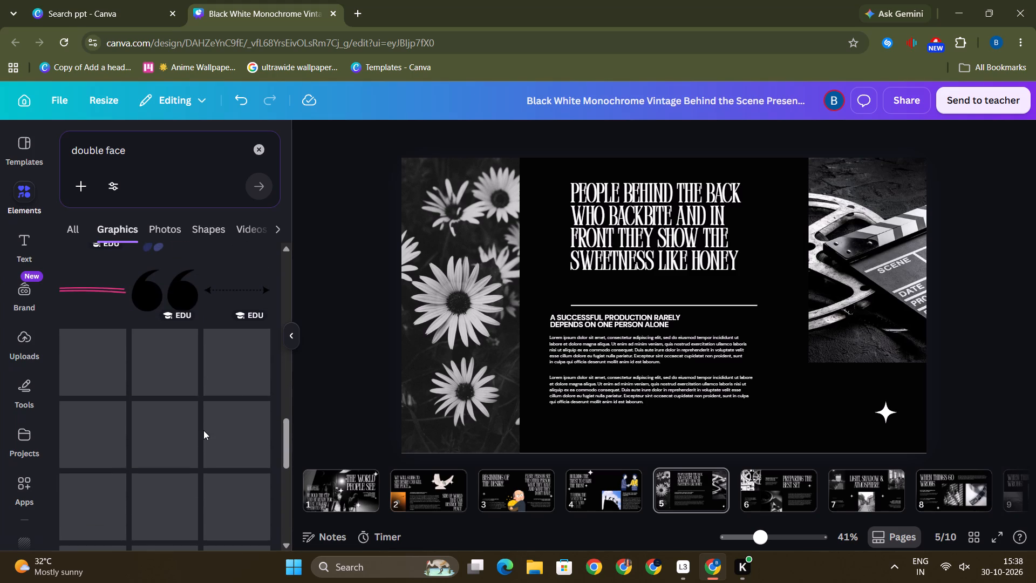
scroll(203, 430, "down", 7)
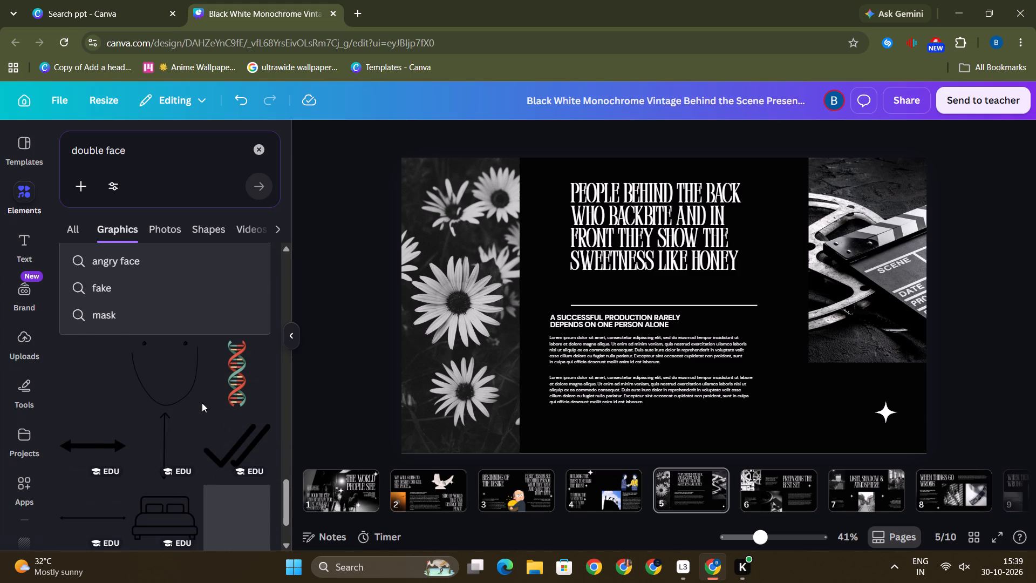
Replace the clapperboard photo with the "double face" photo of two masks, and reposition its crop to show the painted mask.
left_click(177, 232)
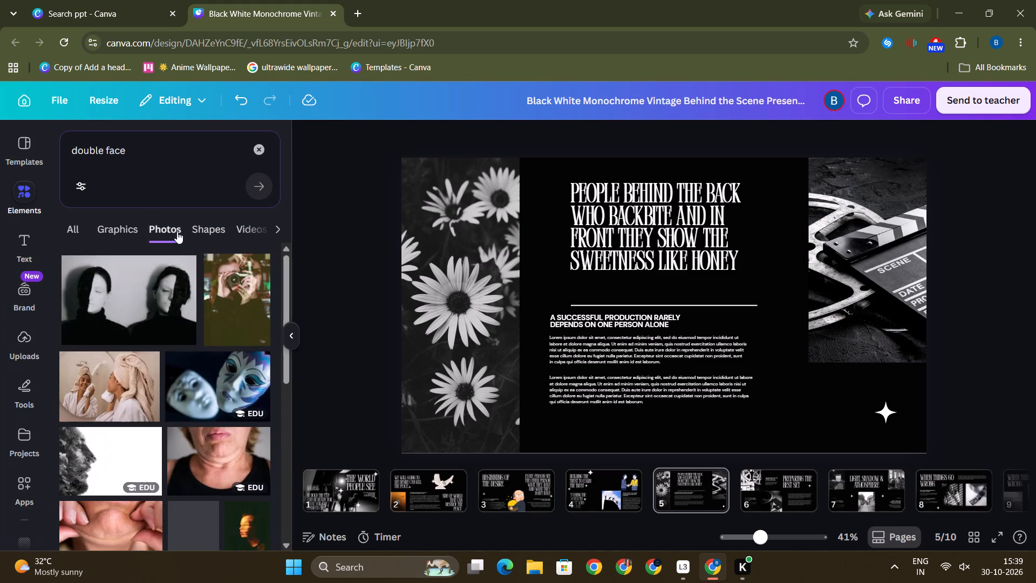
left_click_drag(228, 391, 805, 250)
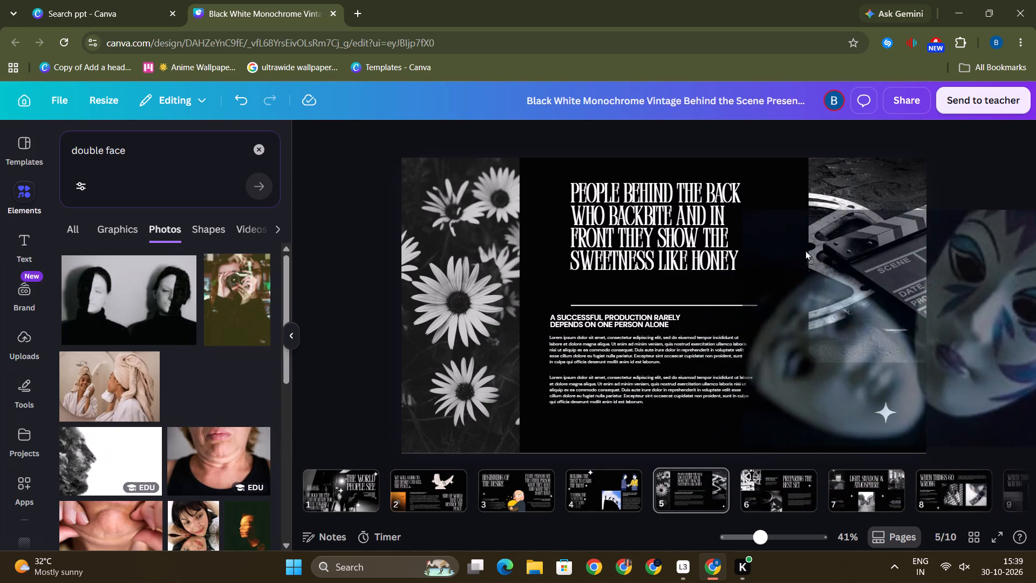
left_click_drag(805, 250, 873, 242)
double_click(870, 257)
left_click_drag(867, 279, 830, 287)
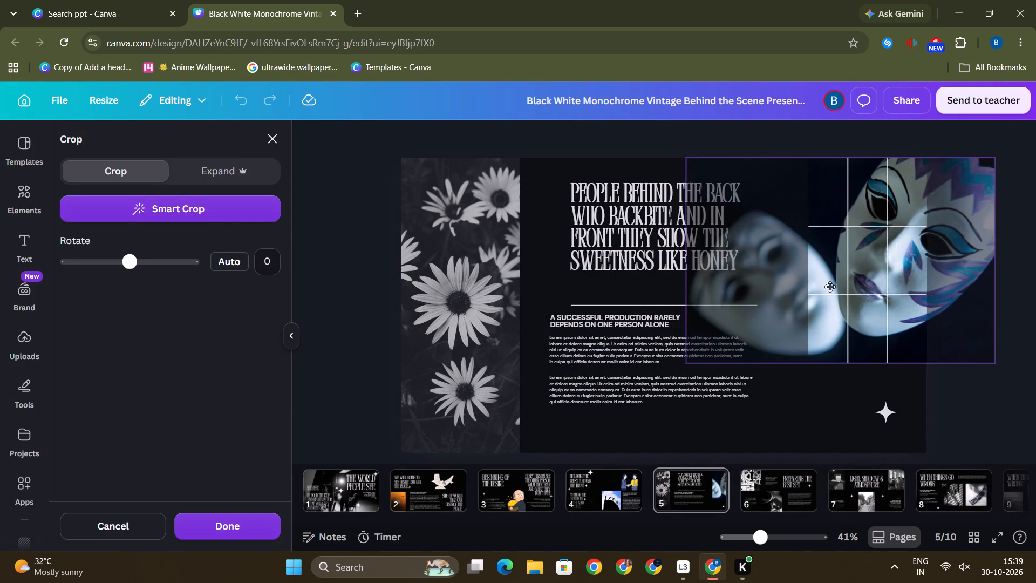
left_click_drag(830, 287, 810, 296)
left_click(1009, 429)
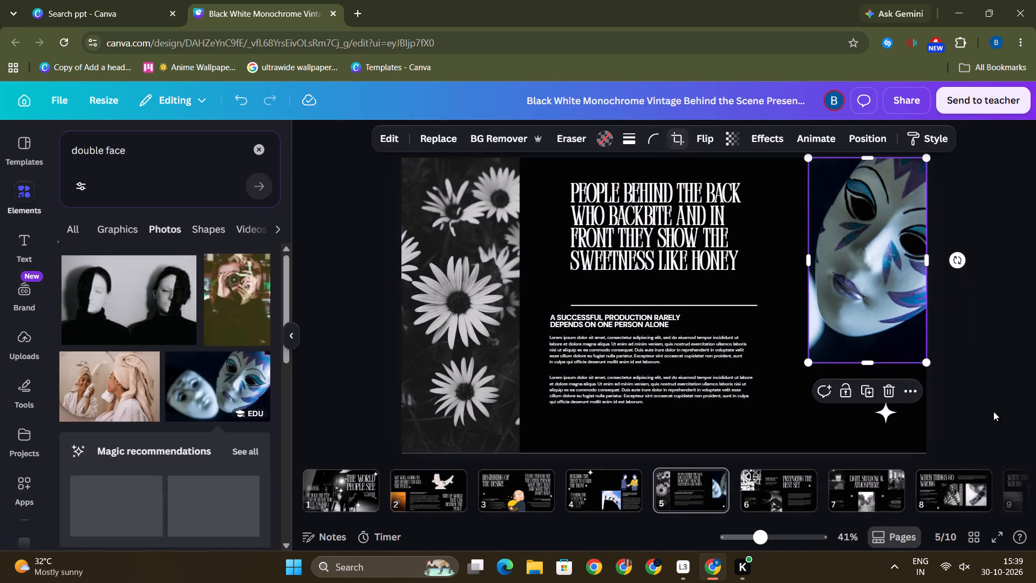
Replace the flower photo with the "double face" portrait of a woman whose face is half black and half white.
scroll(209, 336, "down", 3)
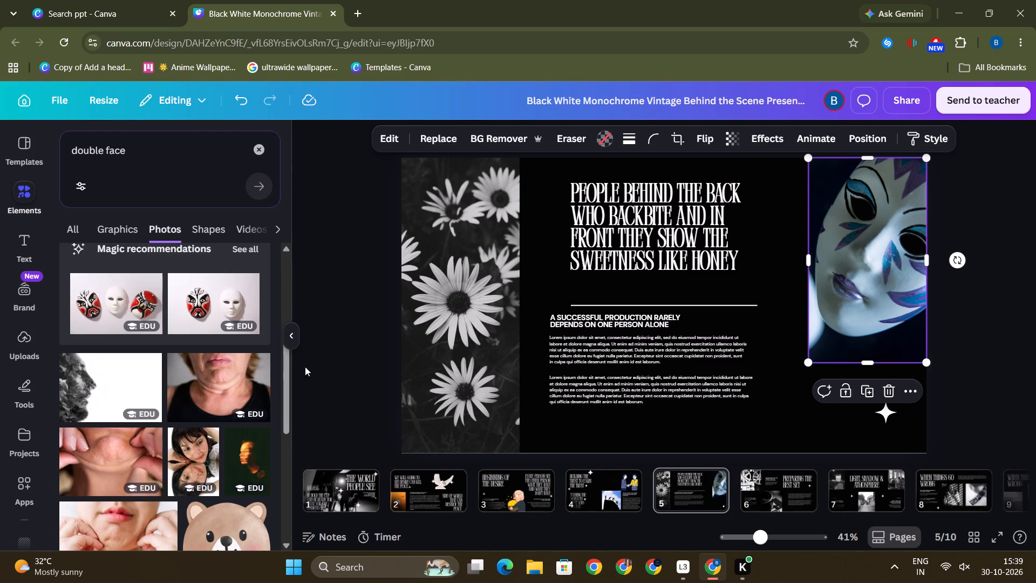
scroll(219, 338, "down", 4)
scroll(190, 431, "down", 5)
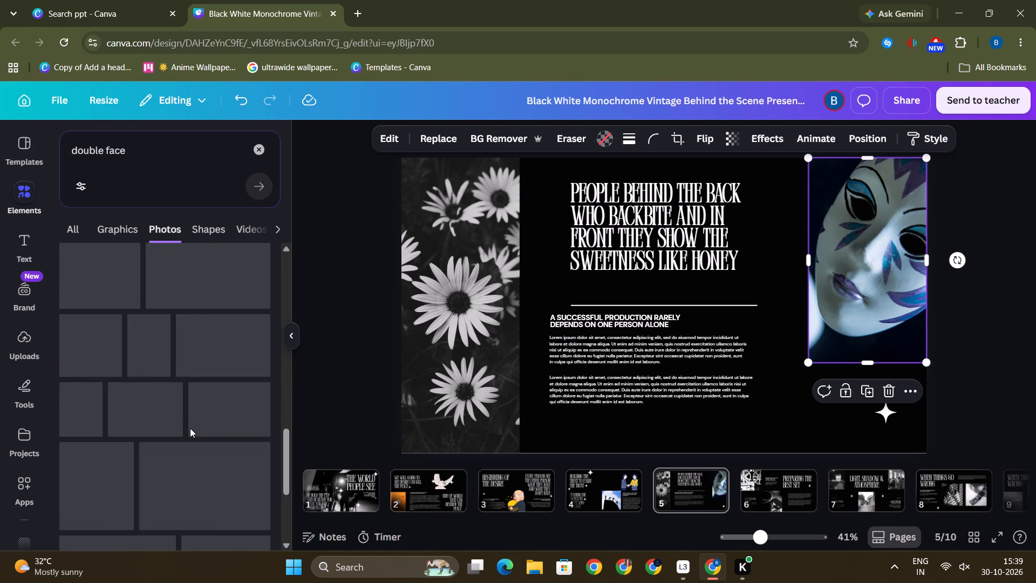
scroll(190, 428, "down", 7)
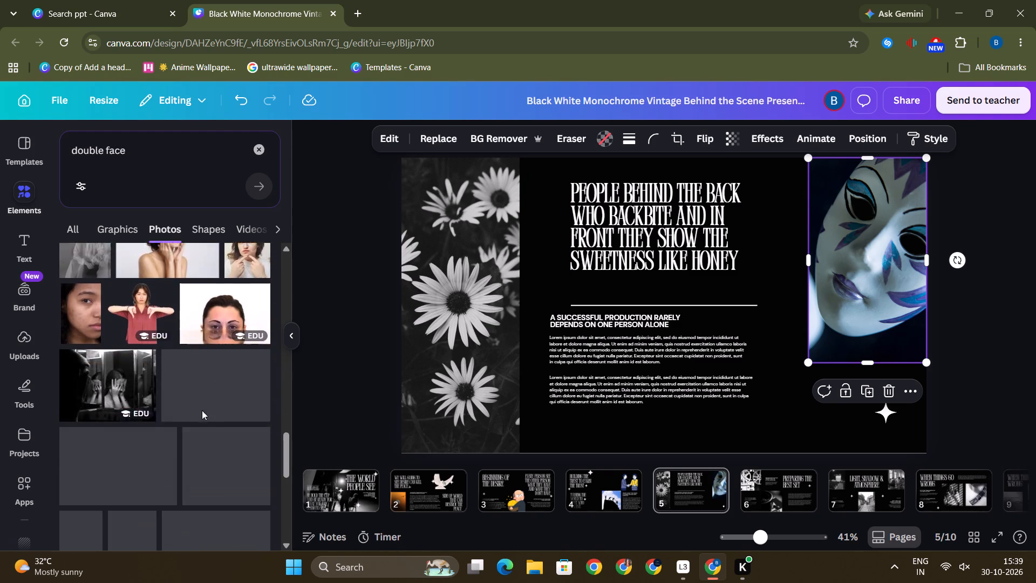
scroll(197, 426, "down", 4)
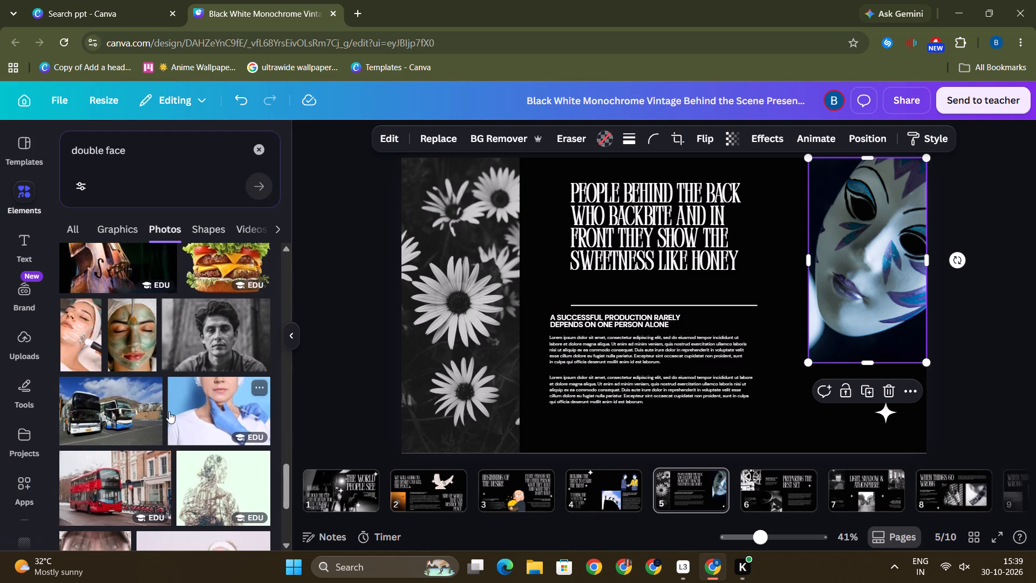
scroll(169, 411, "down", 8)
scroll(221, 392, "up", 3)
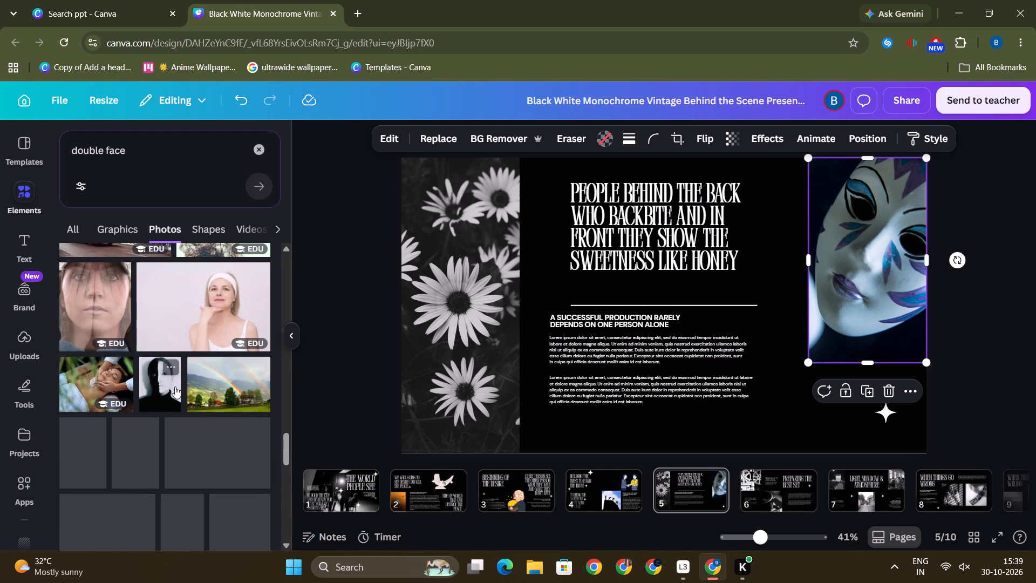
left_click_drag(167, 392, 457, 347)
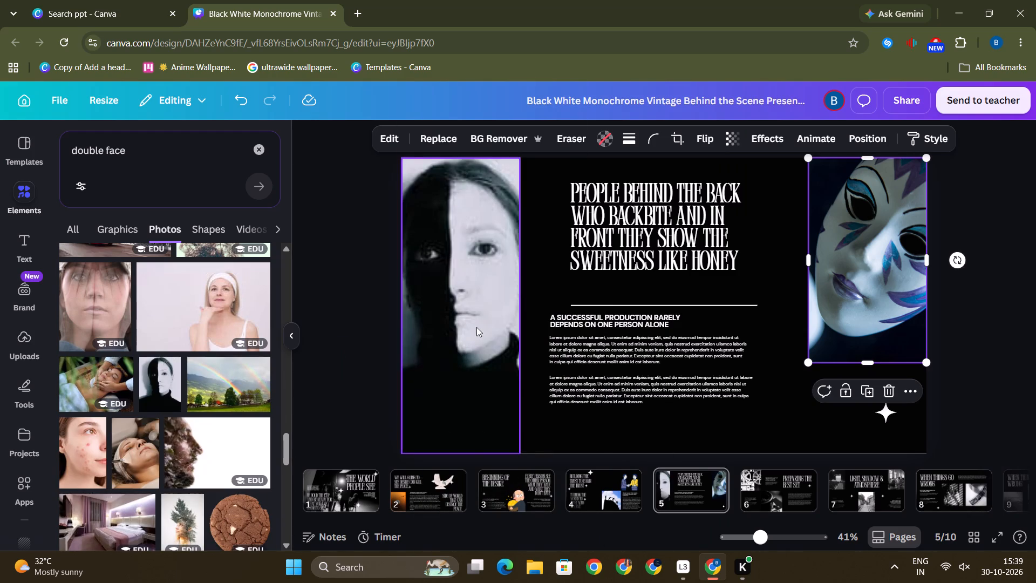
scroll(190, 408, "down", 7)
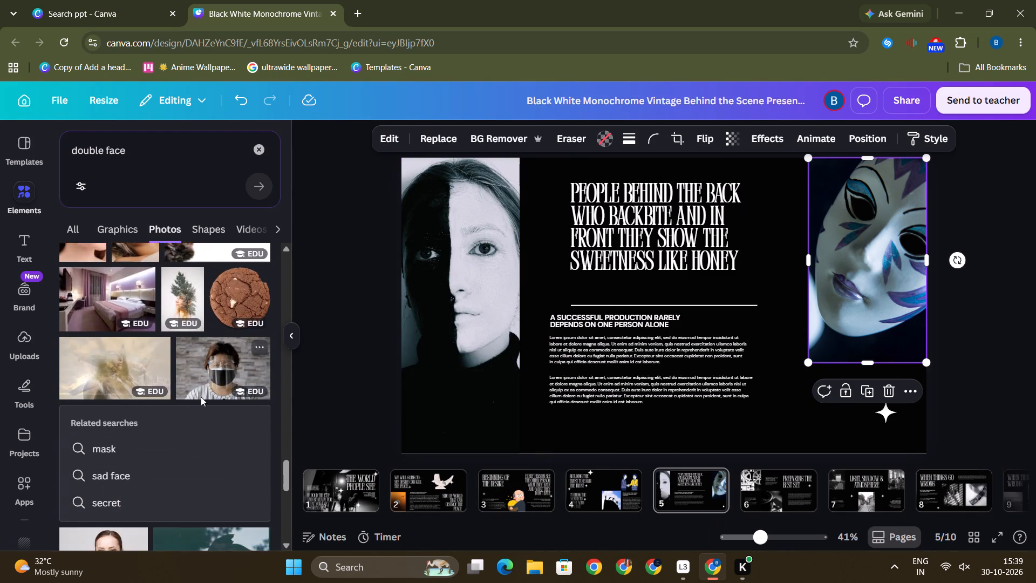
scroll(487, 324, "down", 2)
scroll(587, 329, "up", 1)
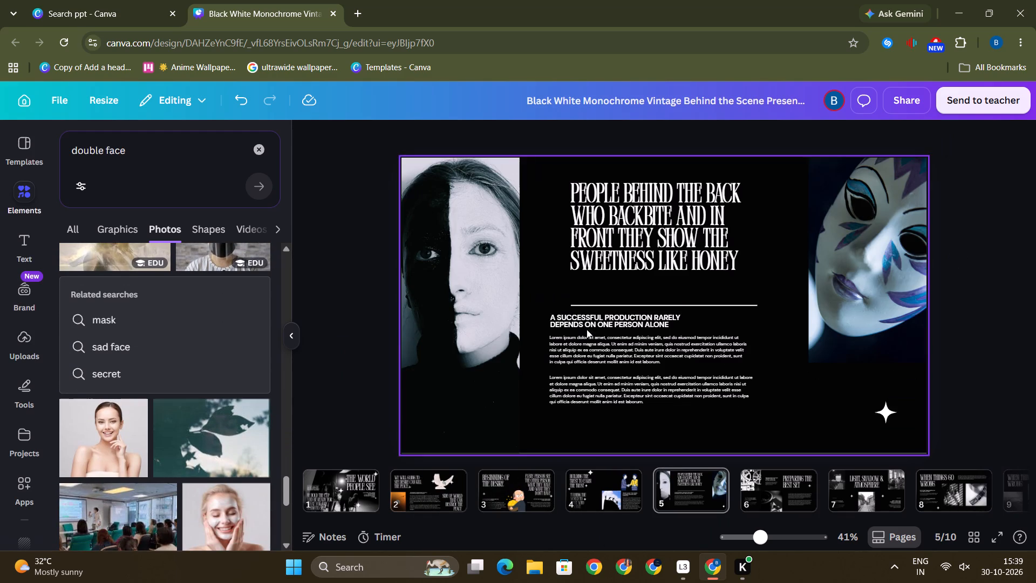
Enlarge the backbiting heading to about size 97.9 and widen its box to fill the space between the two photos.
left_click(665, 243)
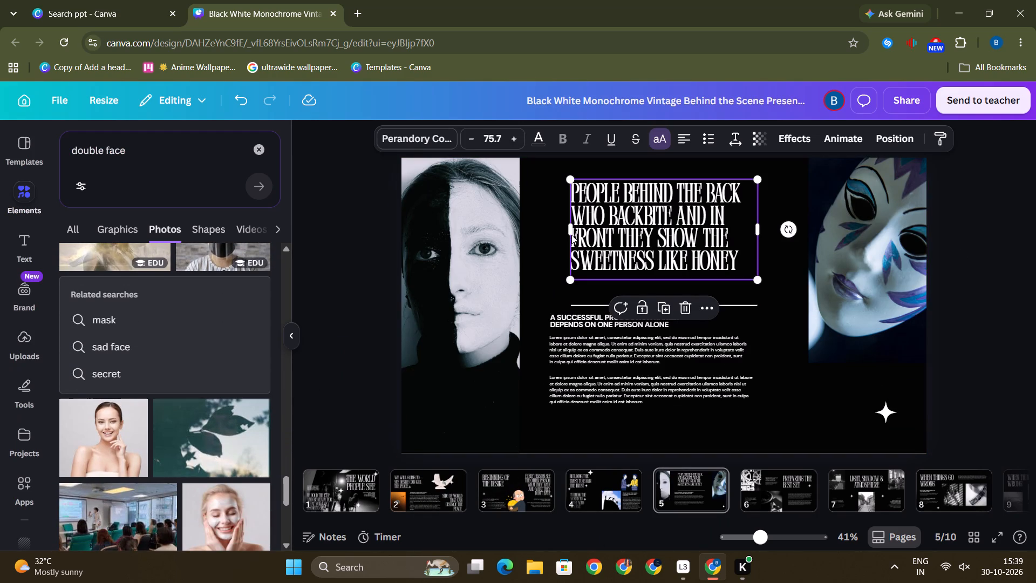
left_click_drag(569, 229, 557, 229)
left_click_drag(556, 180, 551, 179)
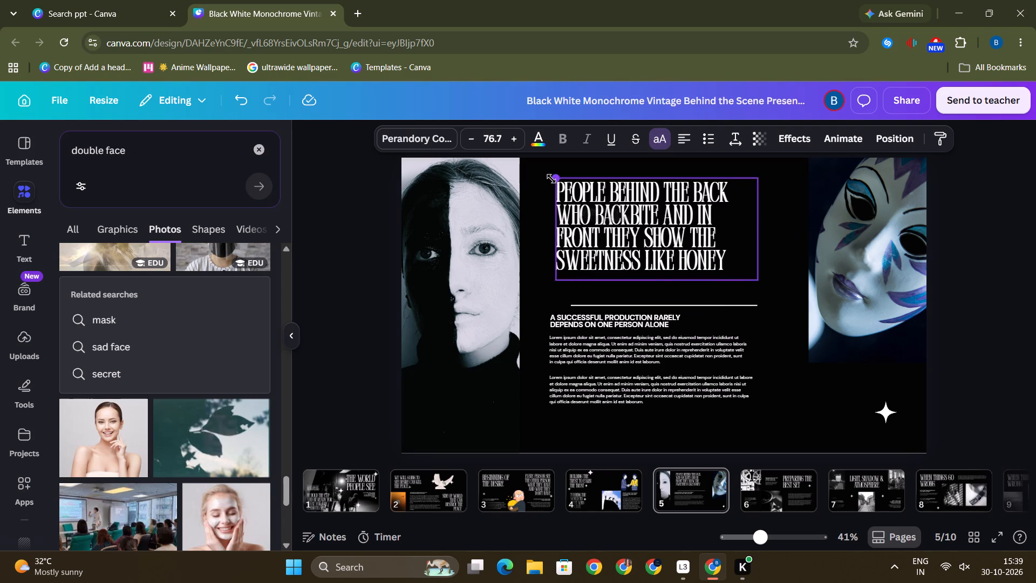
left_click_drag(551, 179, 525, 169)
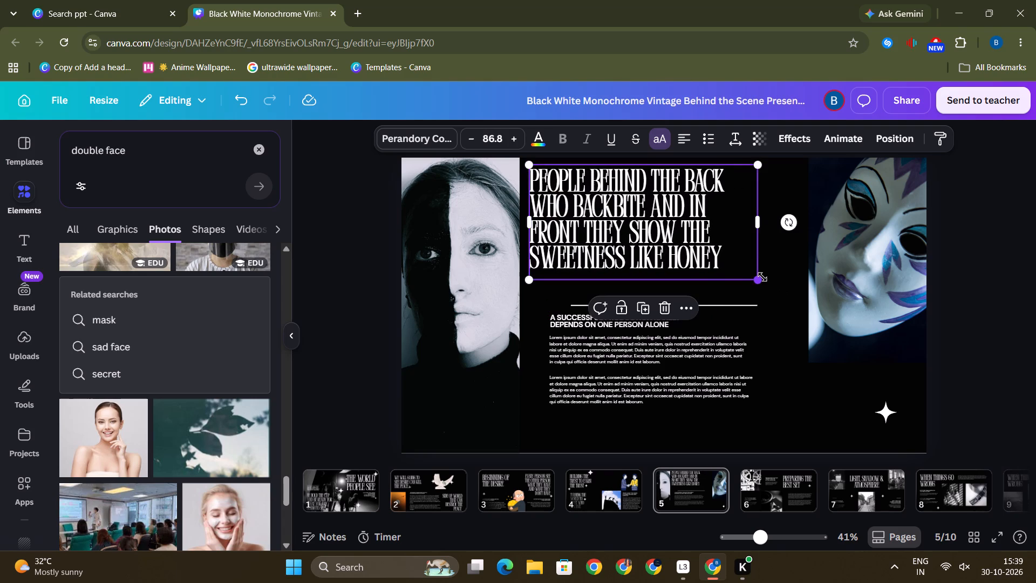
left_click_drag(762, 277, 784, 299)
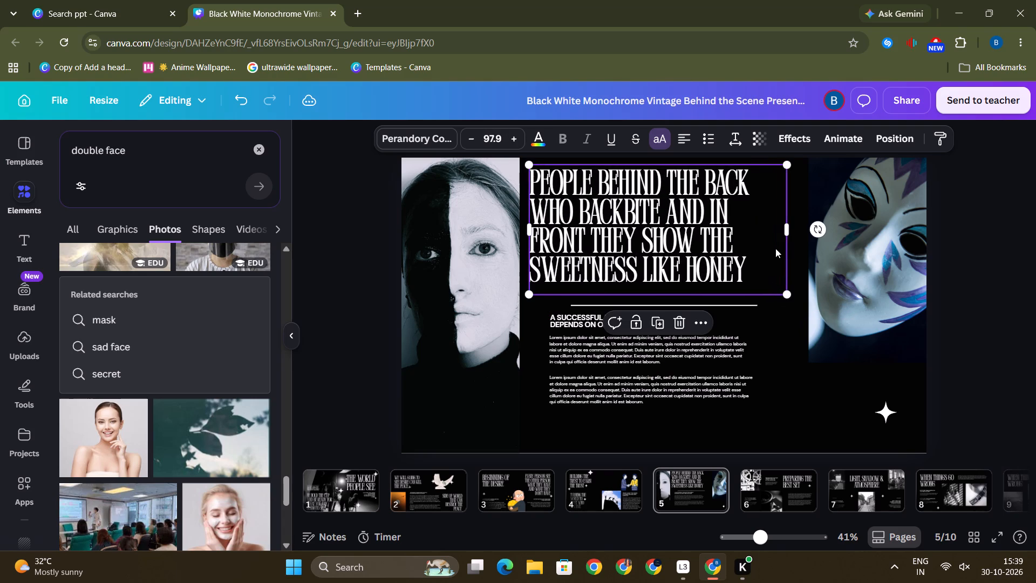
left_click_drag(787, 228, 803, 229)
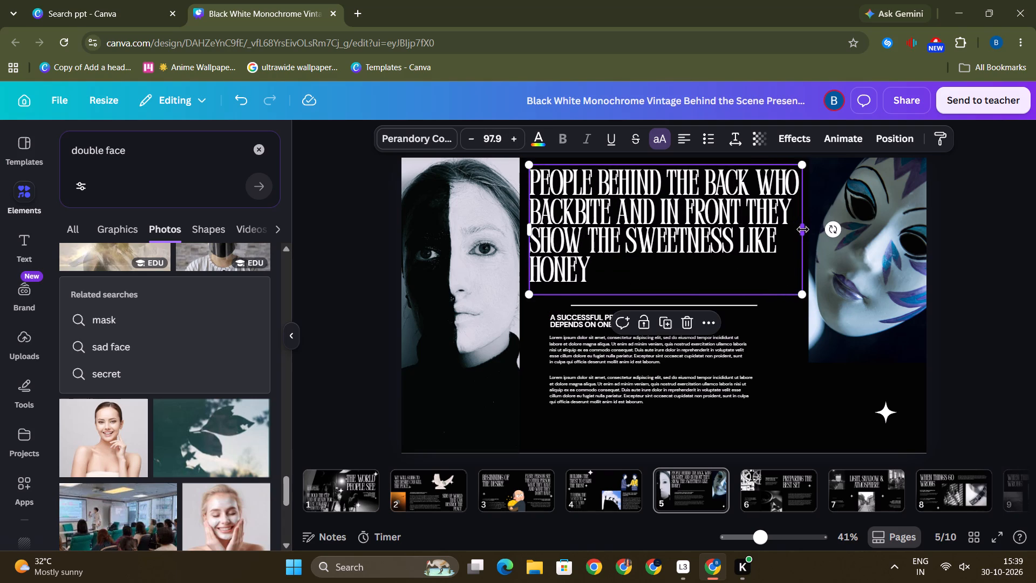
left_click(979, 262)
Lengthen the divider line at both ends so it spans the width of the enlarged heading.
left_click(639, 309)
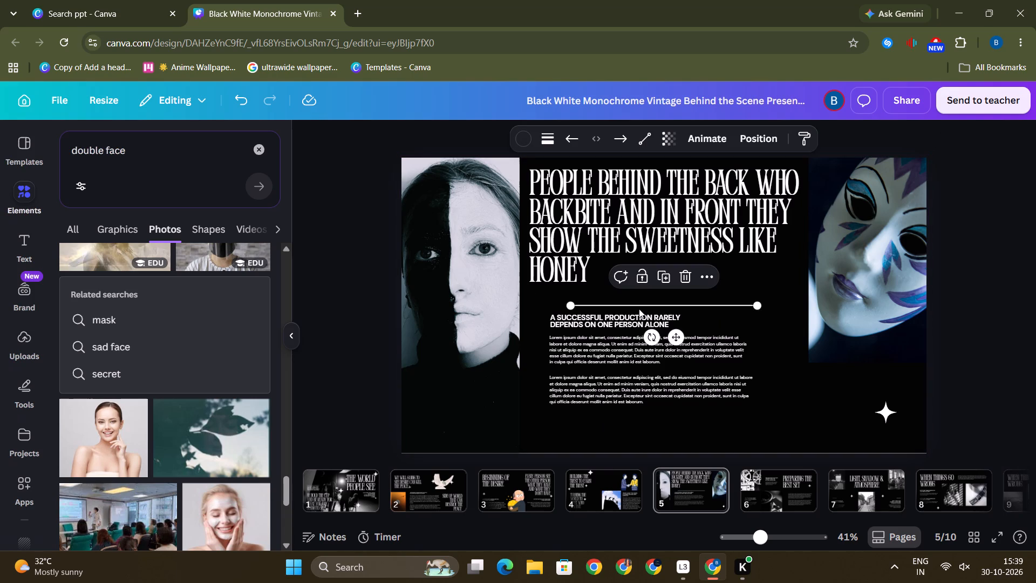
left_click_drag(572, 308, 538, 306)
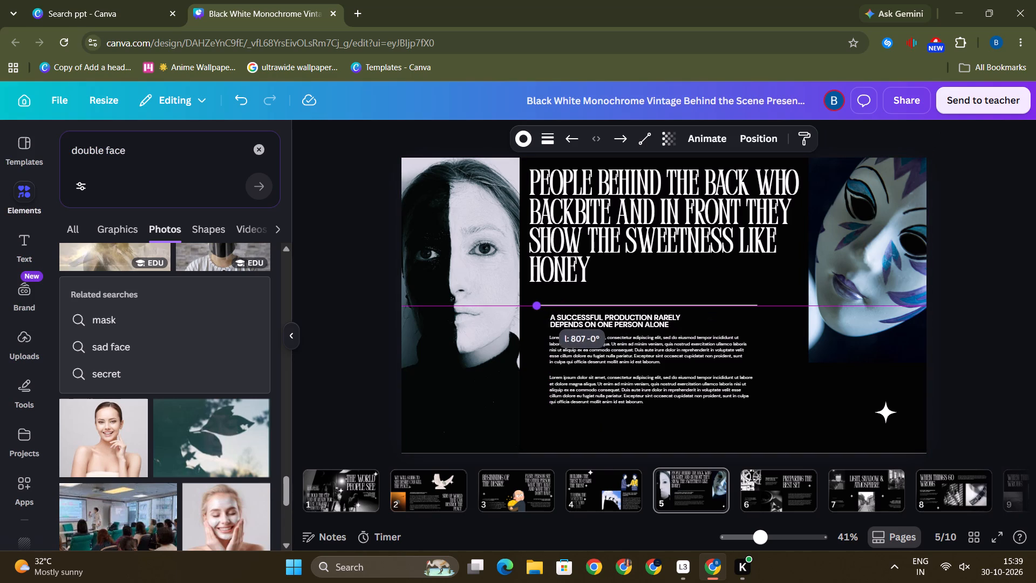
left_click_drag(538, 306, 536, 306)
left_click(961, 276)
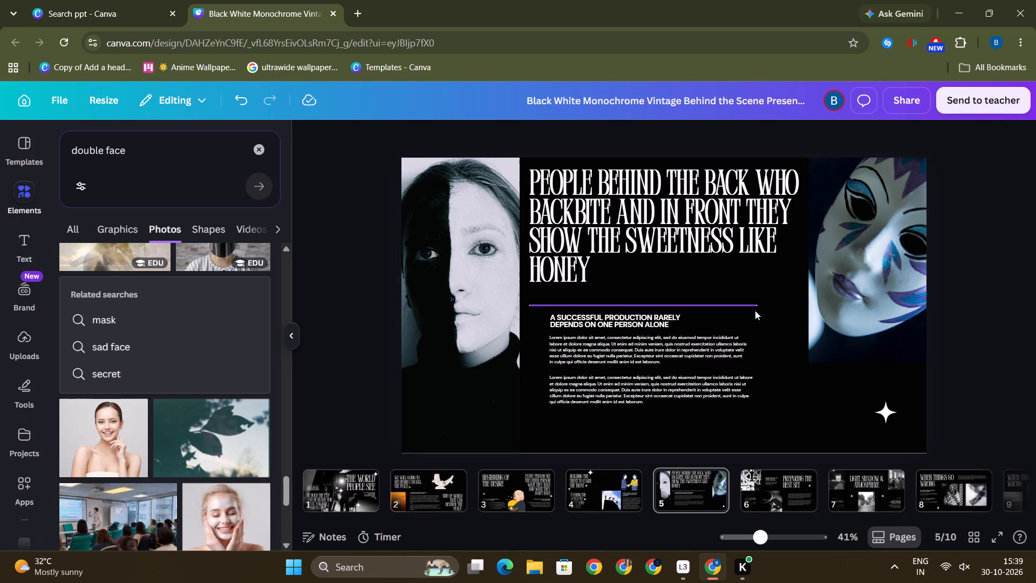
left_click(755, 307)
left_click_drag(761, 306, 797, 304)
left_click(1011, 300)
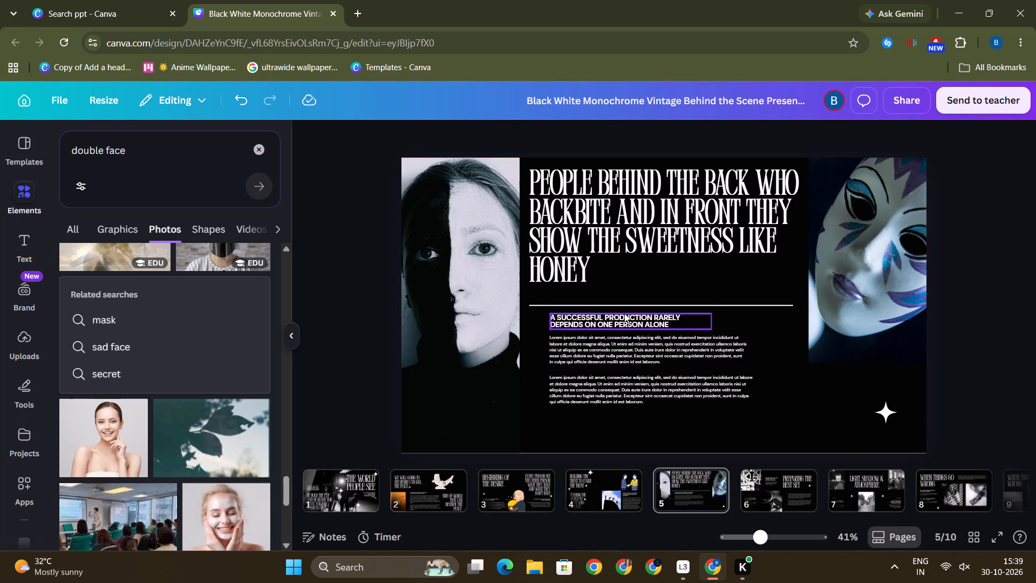
Move the subheading and both body paragraphs together so they align with the start of the divider line, slightly below it.
left_click_drag(544, 319, 666, 402)
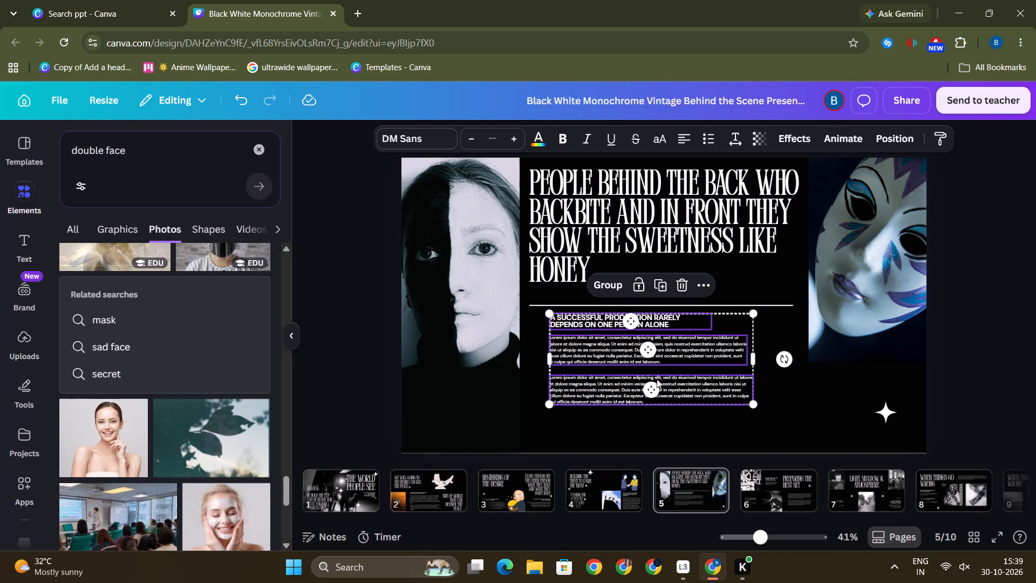
left_click_drag(689, 348, 668, 345)
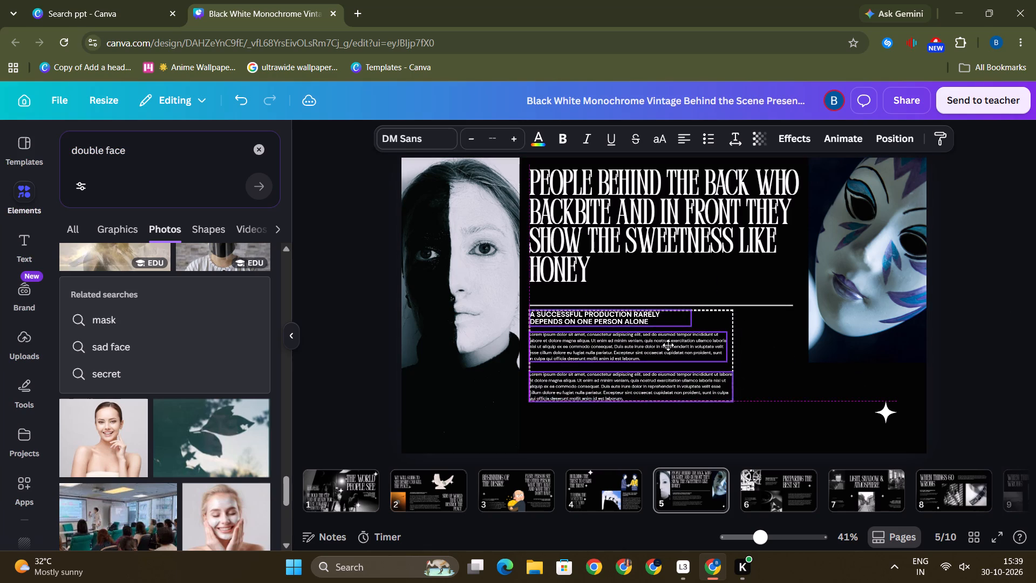
left_click_drag(668, 345, 670, 349)
left_click(967, 274)
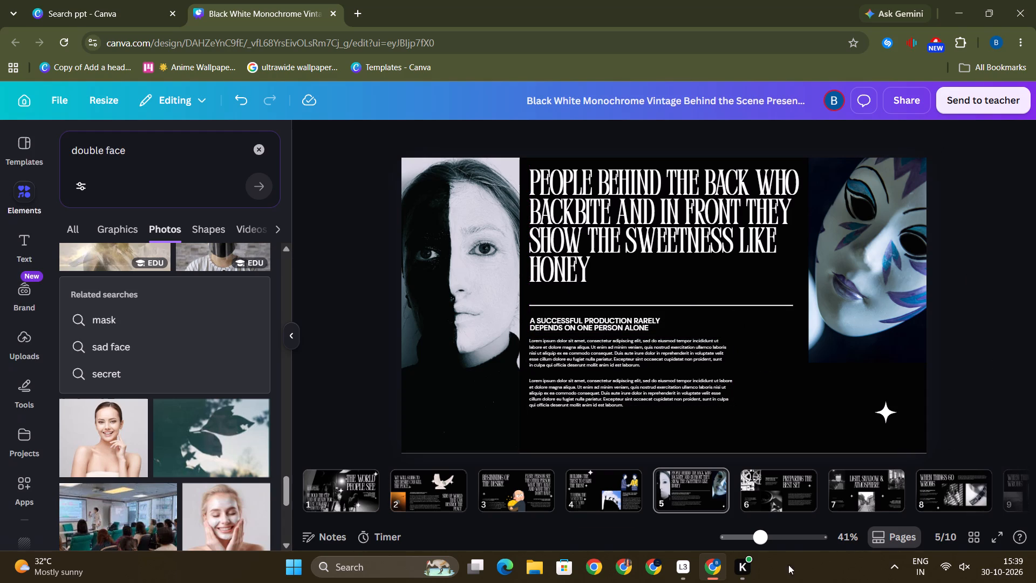